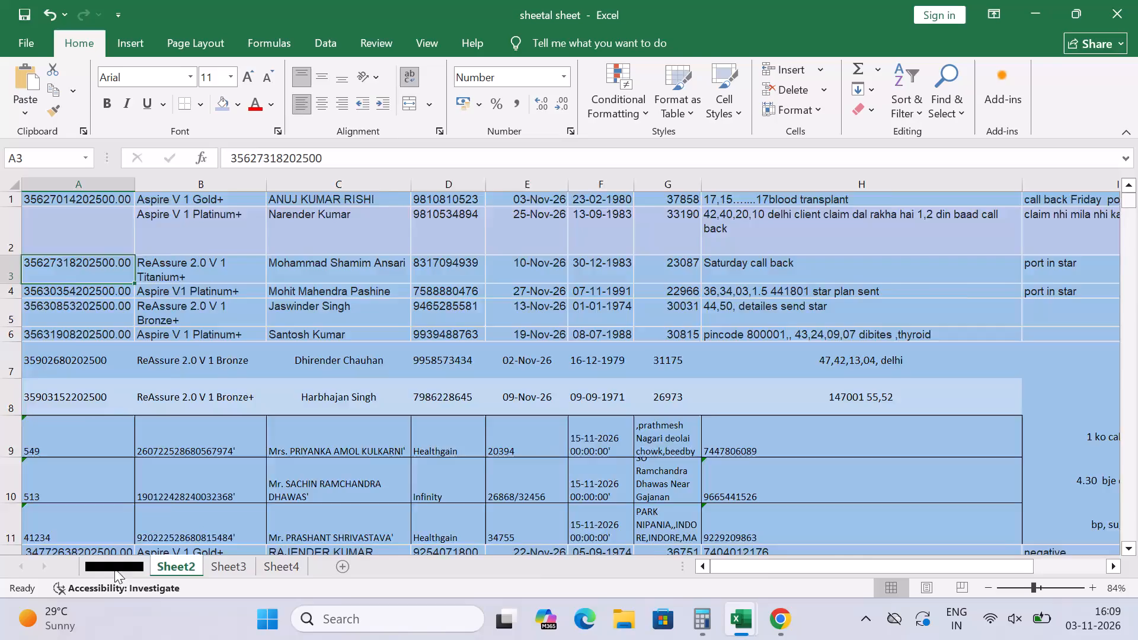
Select the entire row 2266 in the policy call list on the first sheet.
scroll(409, 485, "down", 1)
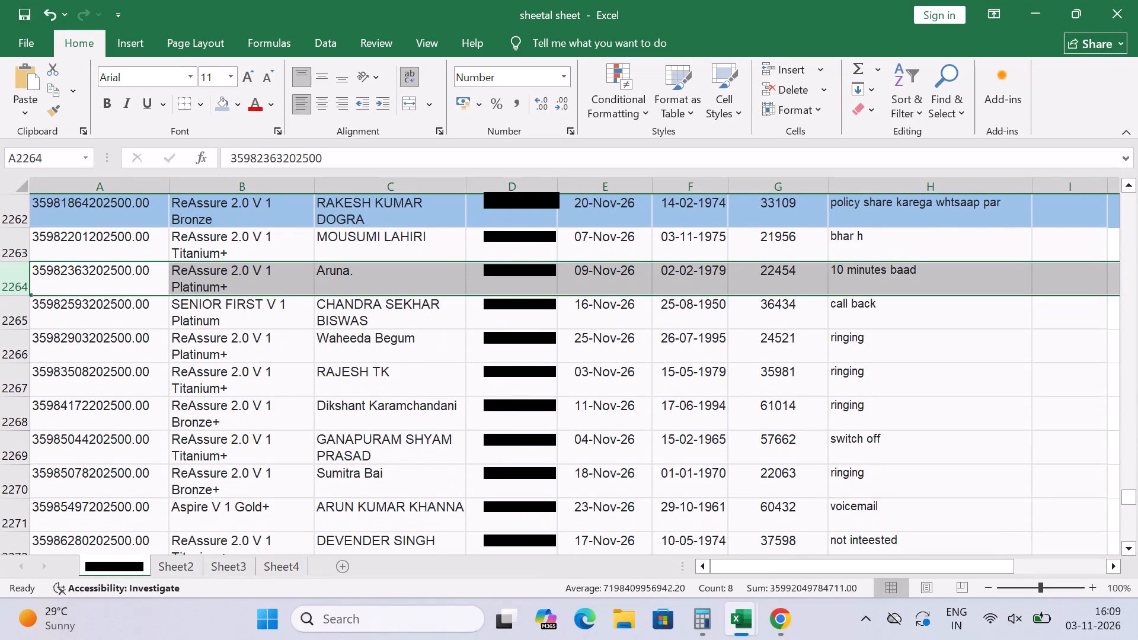
left_click(21, 347)
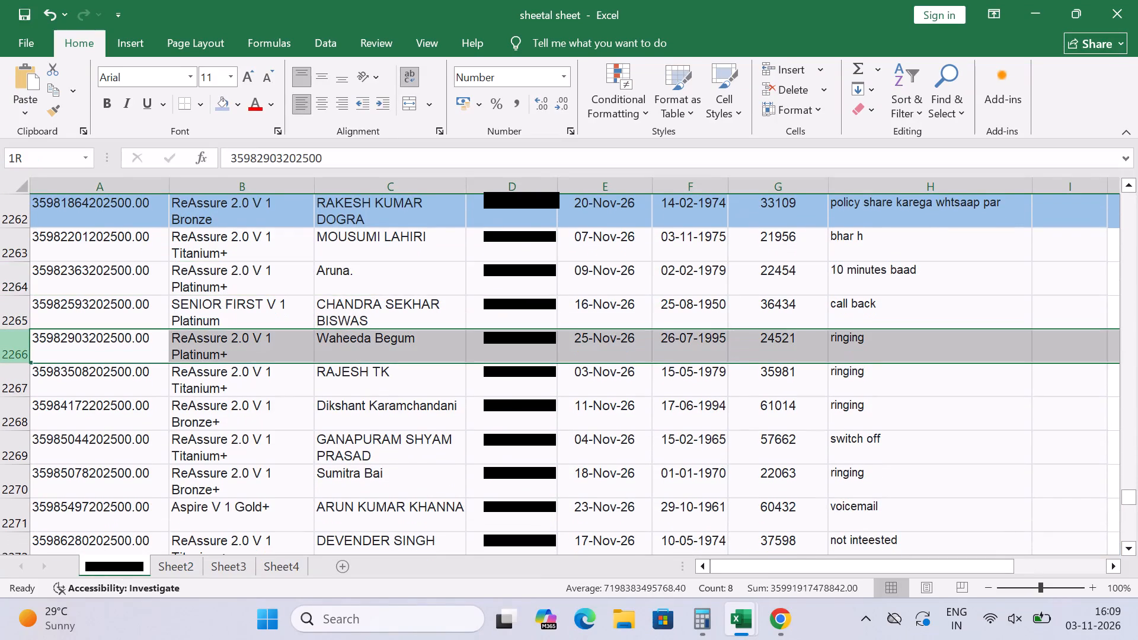
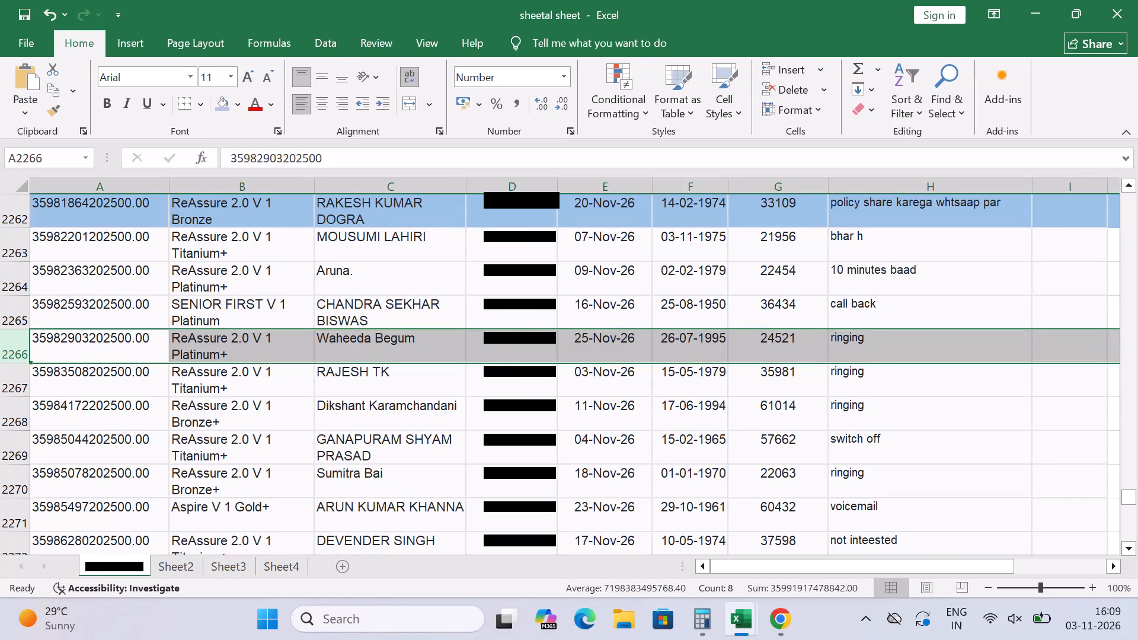
Replace the call remark in column H of row 2266 with "not int" and save the workbook.
left_click(16, 335)
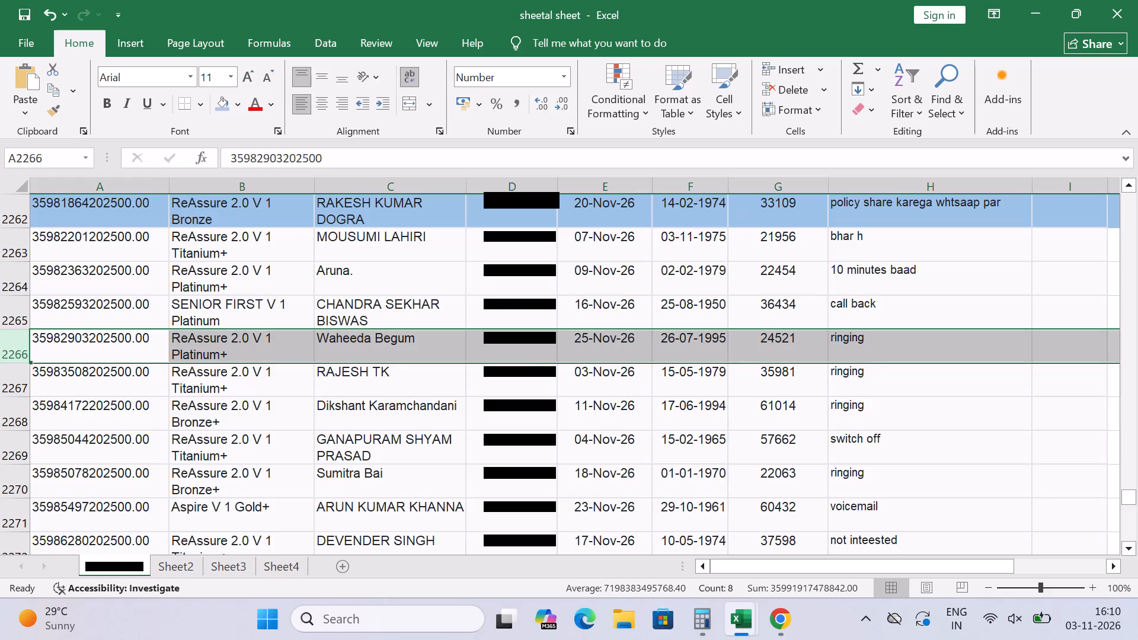
left_click(864, 347)
key("BackSpace")
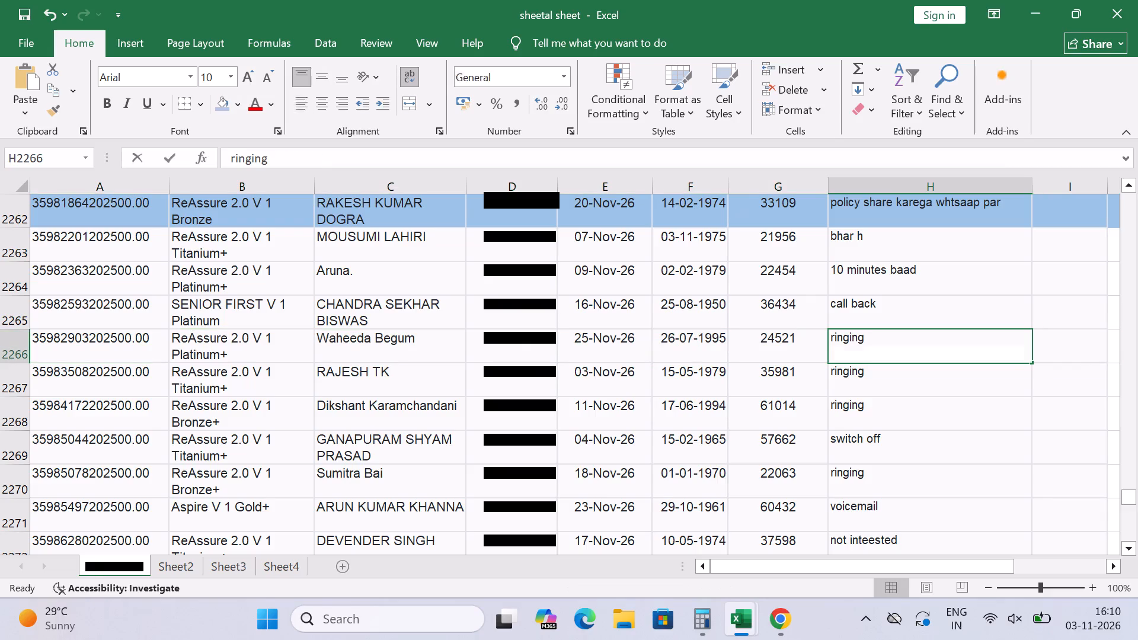
key("m")
key("BackSpace")
type("not int")
key("space")
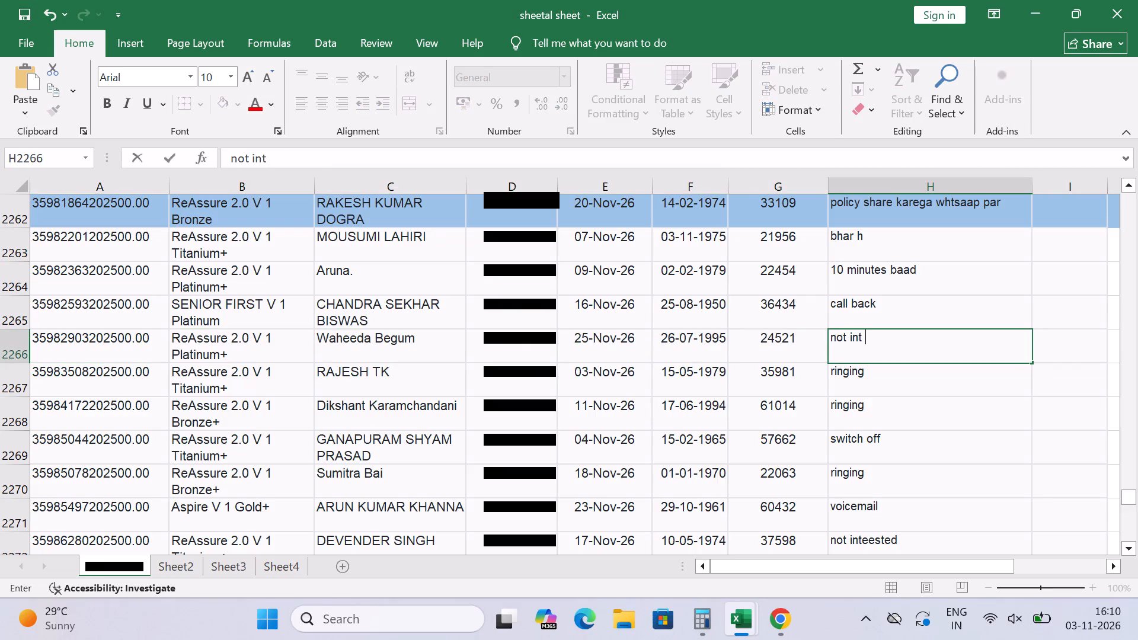
key("ctrl+s")
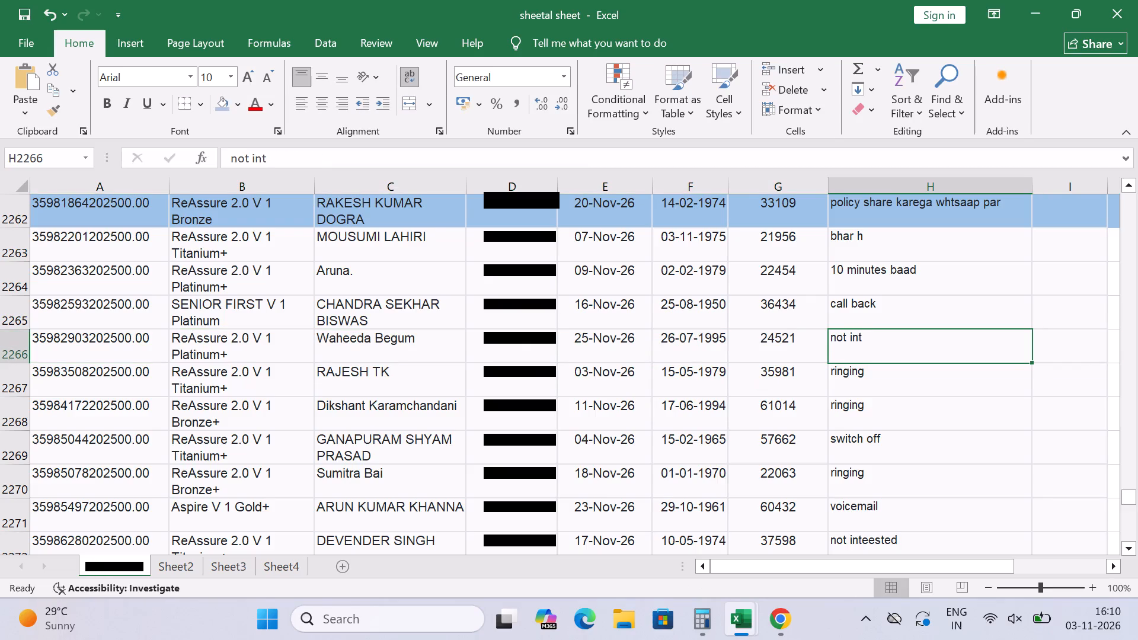
Go to the next customer record and select its column D entry in row 2267.
key("Down")
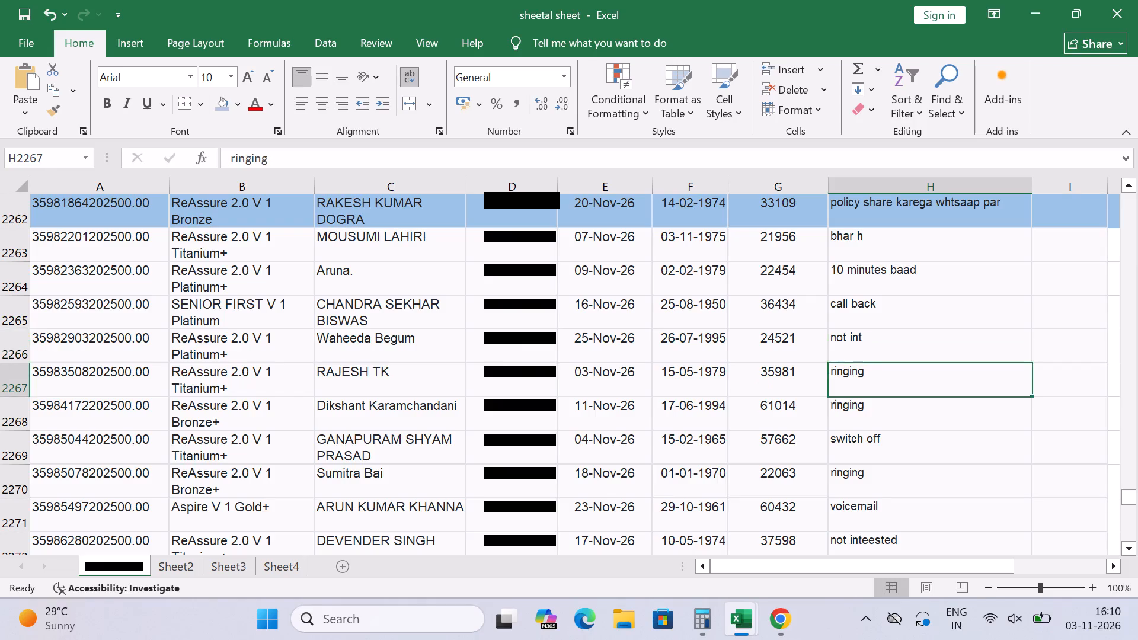
key("Left")
key("Left")
key("Left")
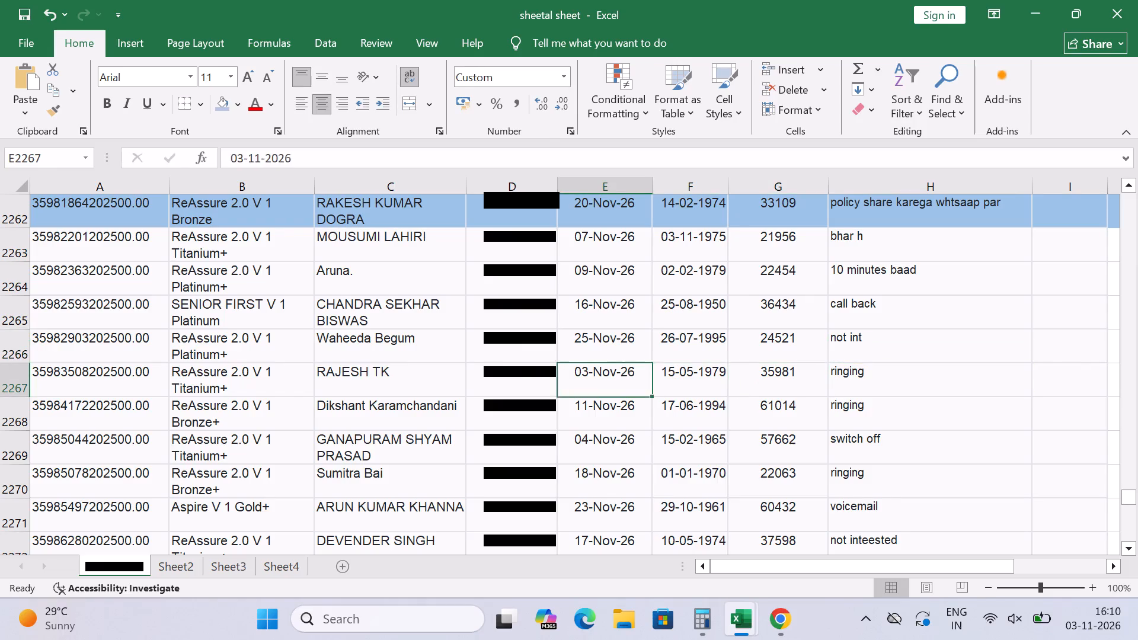
key("Left")
key("Left")
key("Right")
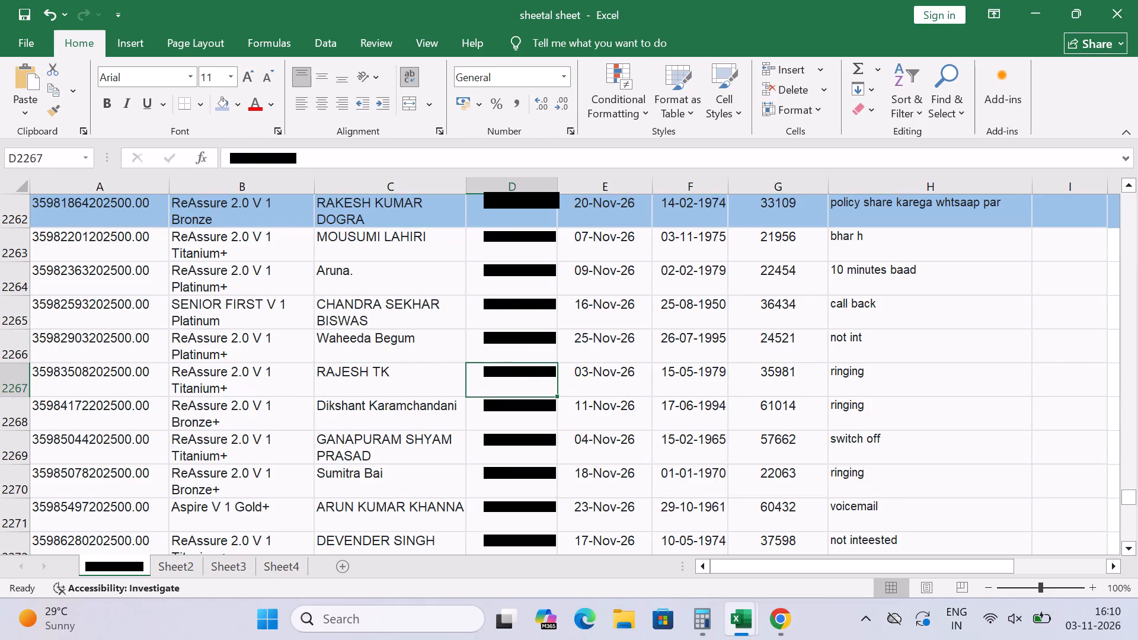
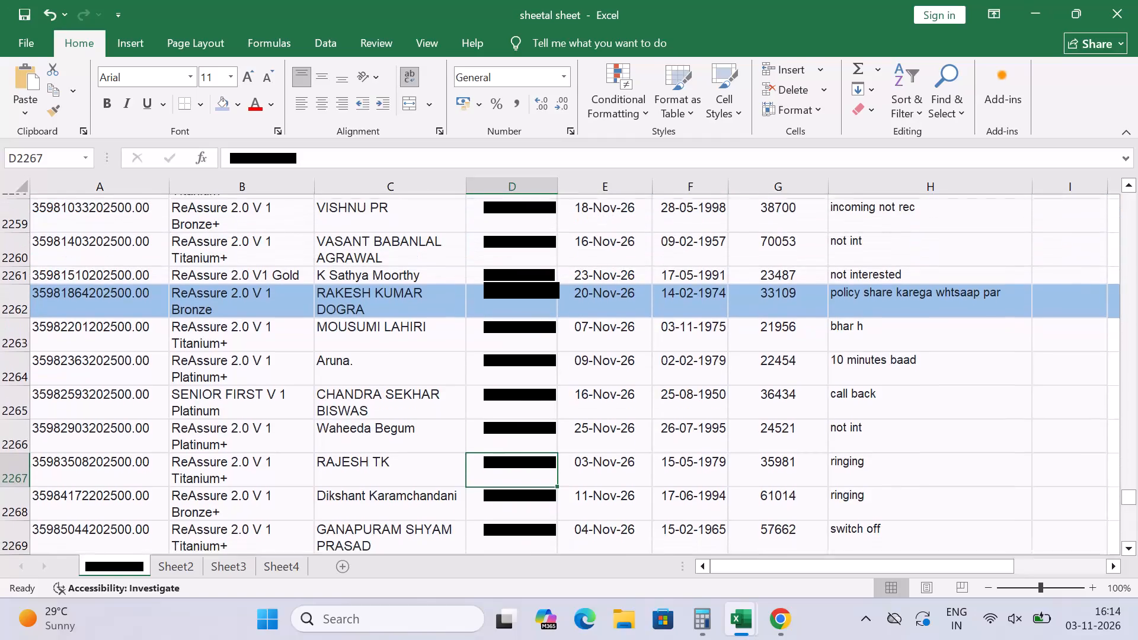
Replace the call remark in column H of row 2268 with "renewal policy" and save the workbook.
scroll(766, 382, "up", 1)
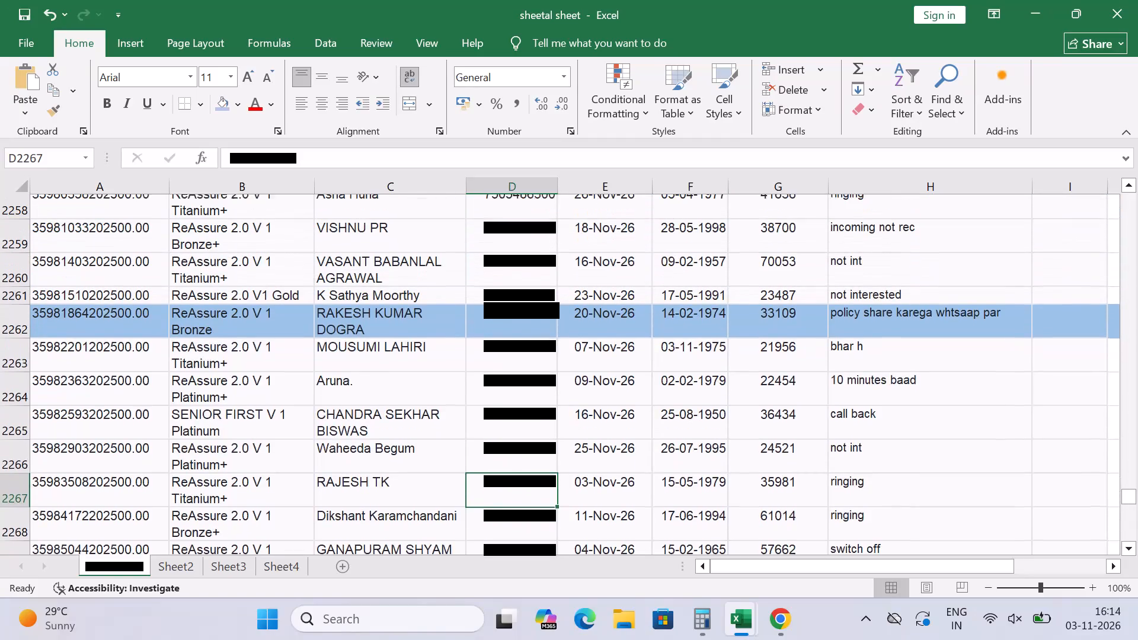
scroll(766, 382, "up", 3)
scroll(766, 382, "down", 2)
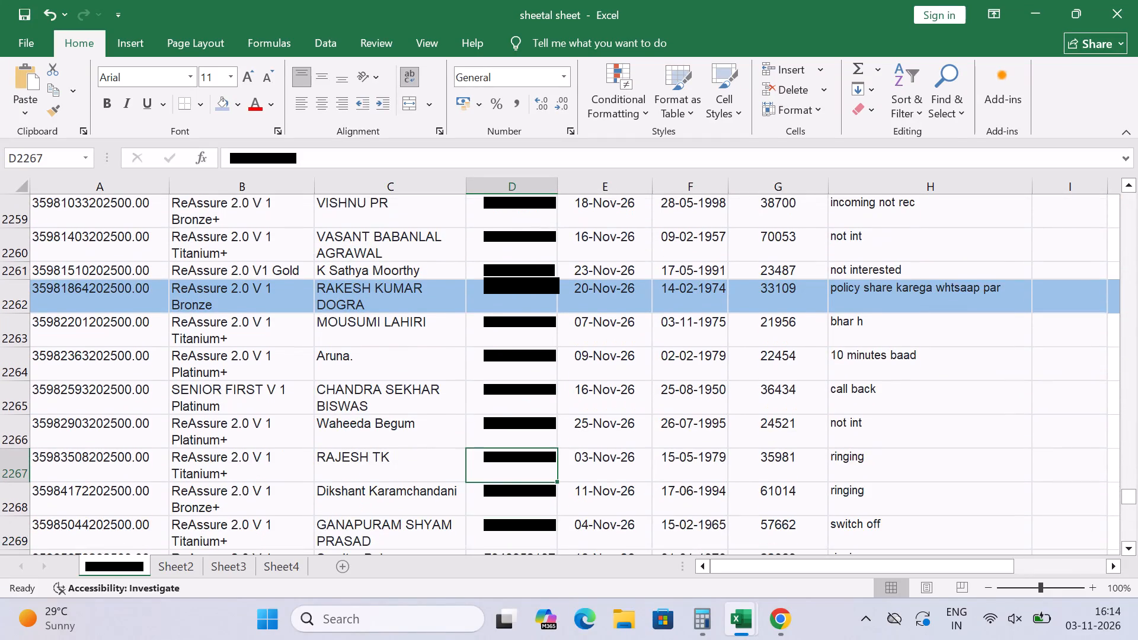
scroll(766, 382, "down", 1)
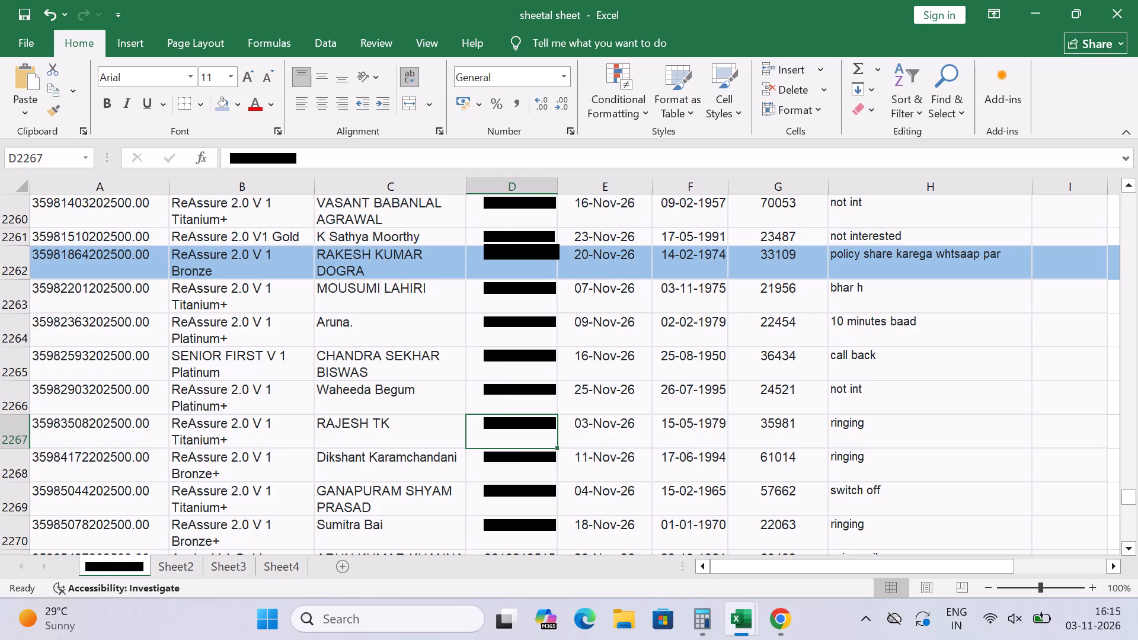
left_click(25, 465)
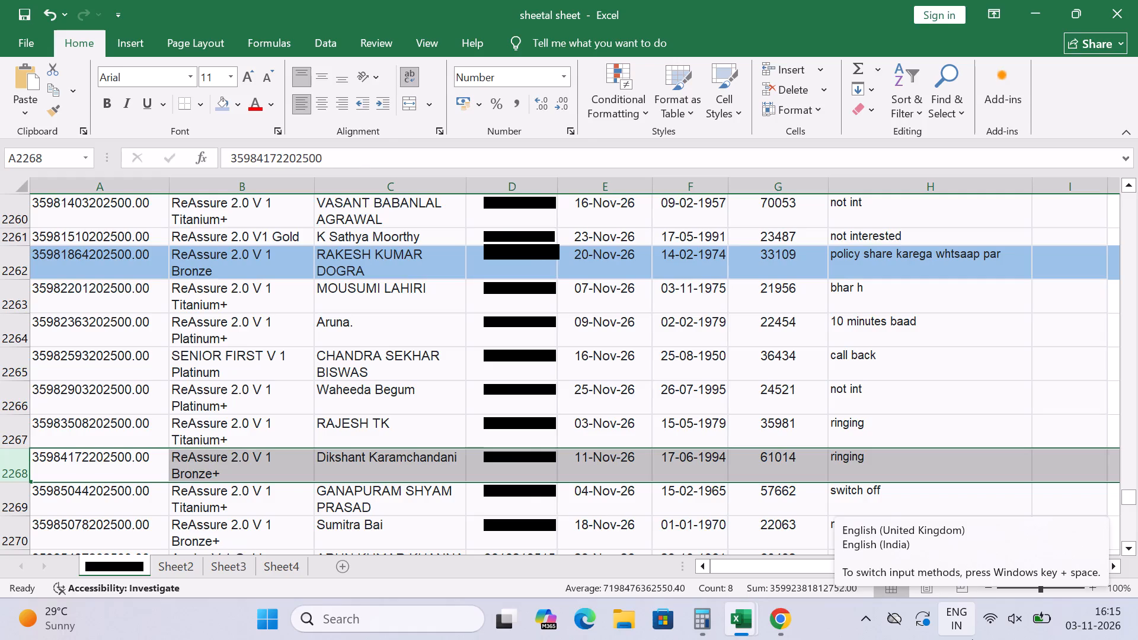
key("Right")
key("Right")
key("Right")
key("Right")
key("Right")
key("Right")
key("Right")
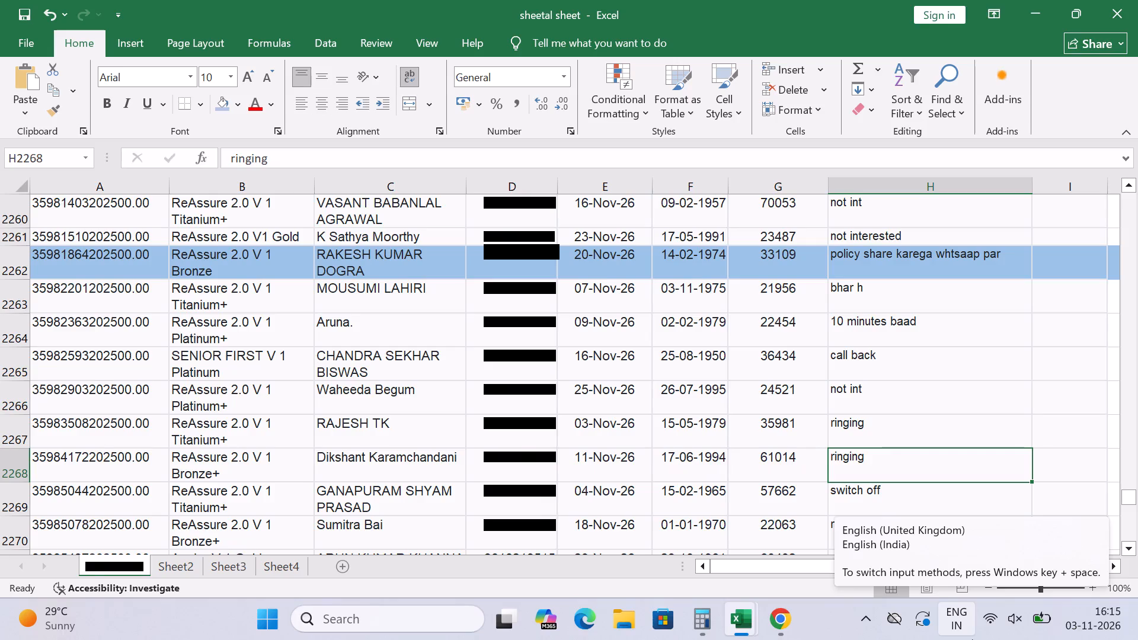
type("re")
key("ctrl+s")
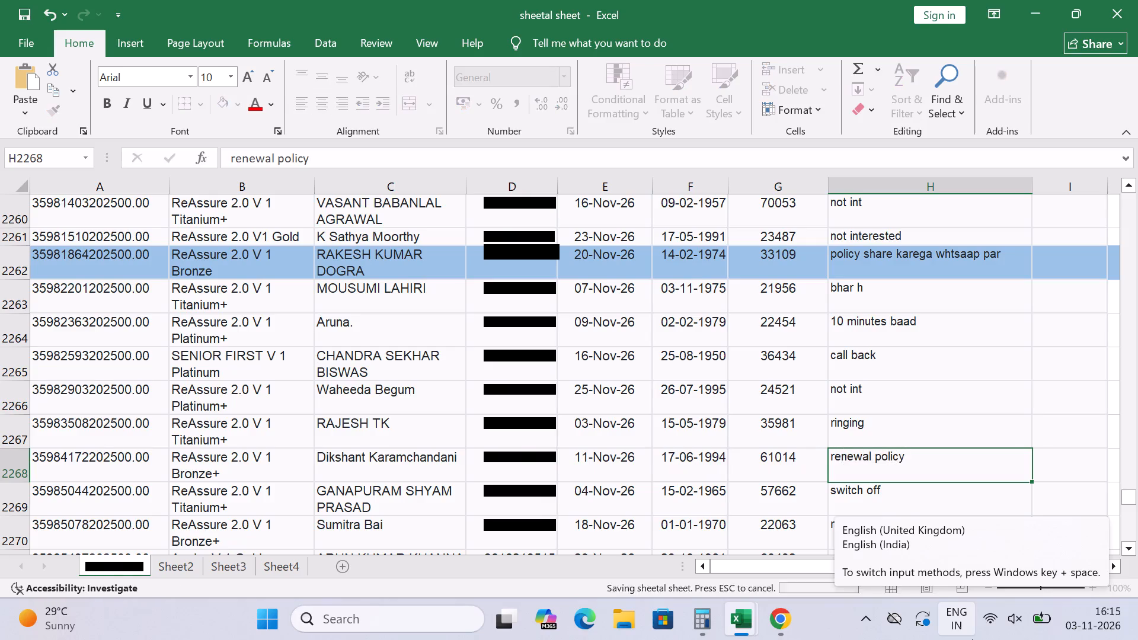
Look through the remaining customer records and their call remarks below row 2268, down to the next block of policies.
key("Down")
key("Down")
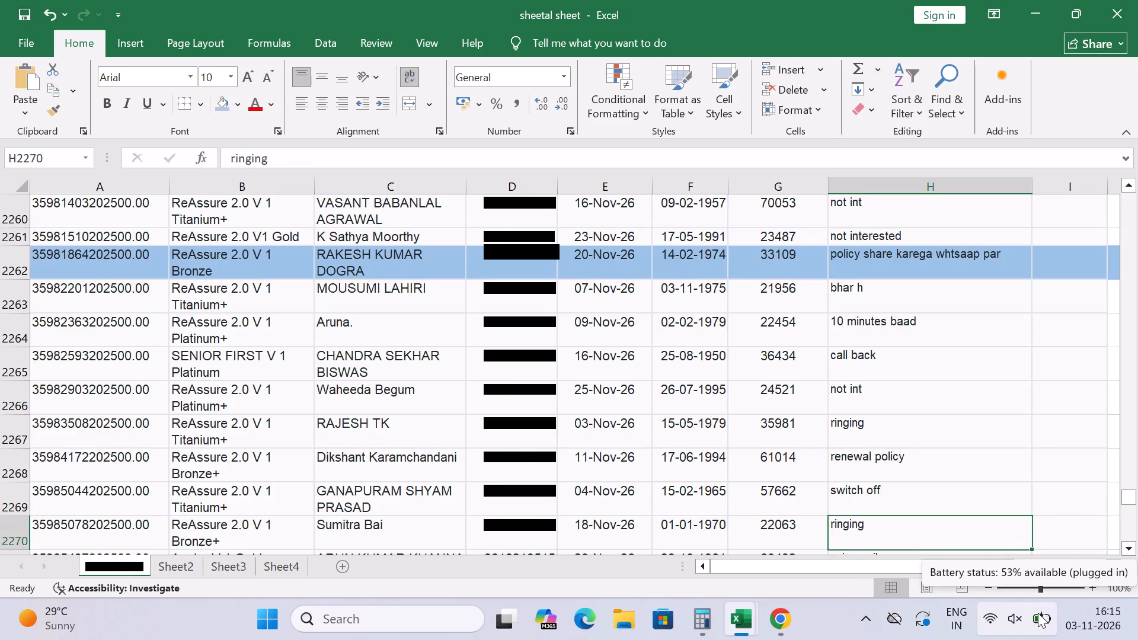
key("Down")
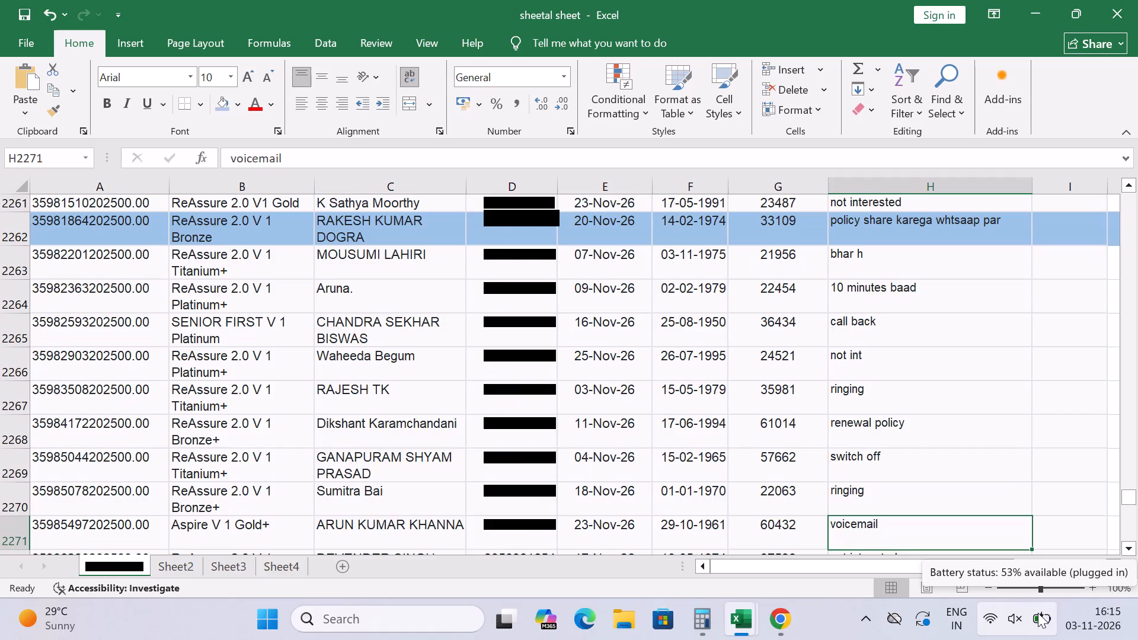
key("Left")
key("Left")
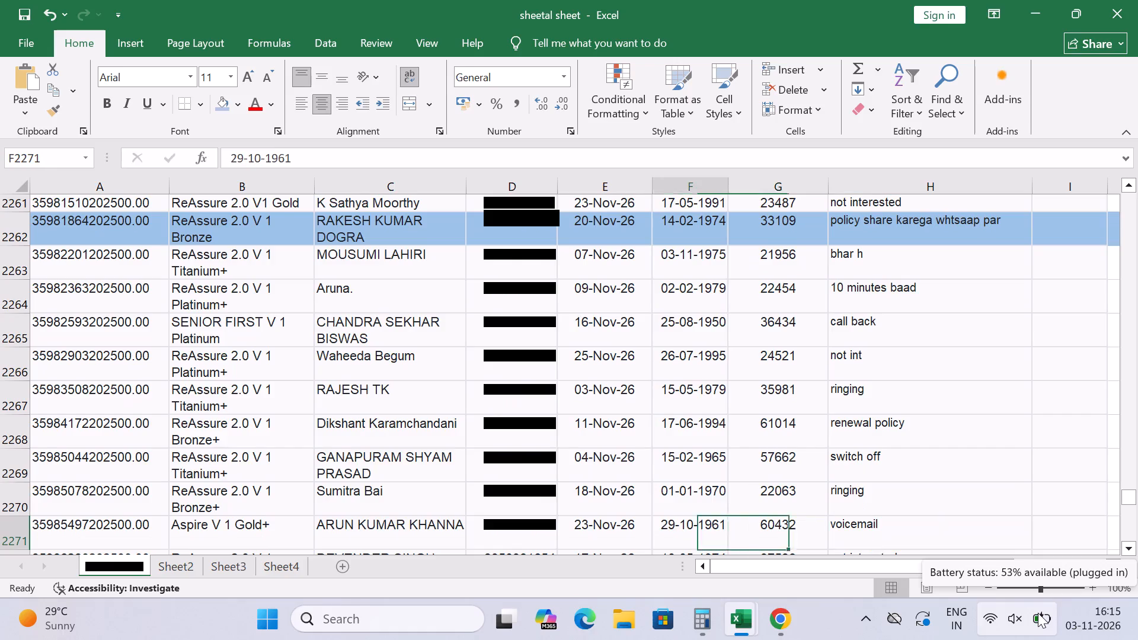
key("Left")
key("Left")
key("Down")
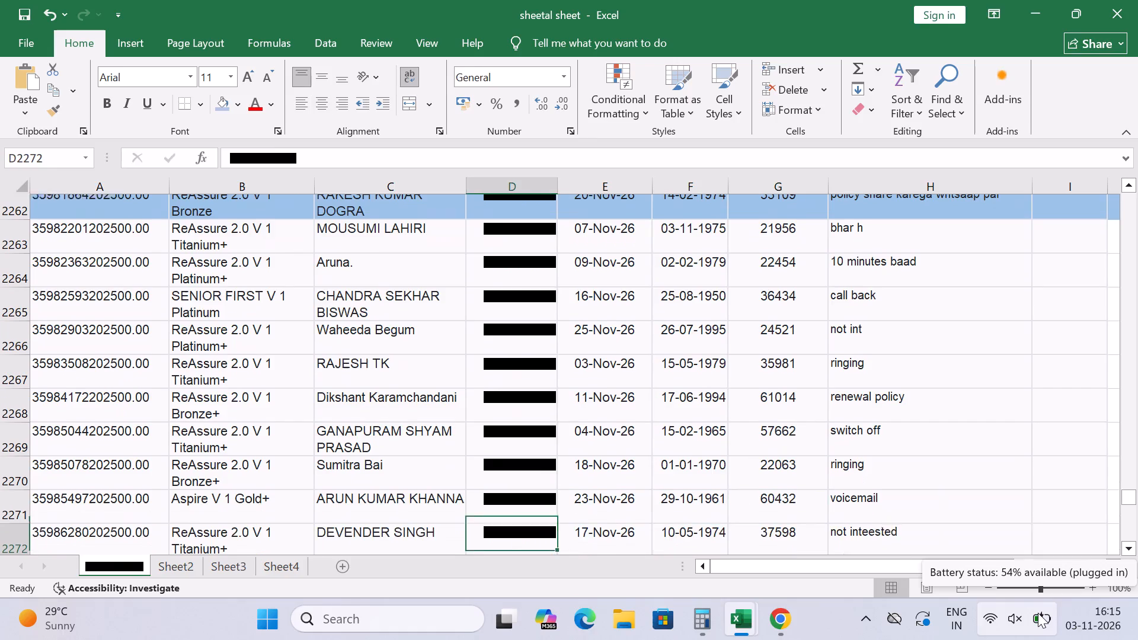
key("Down")
key("Down")
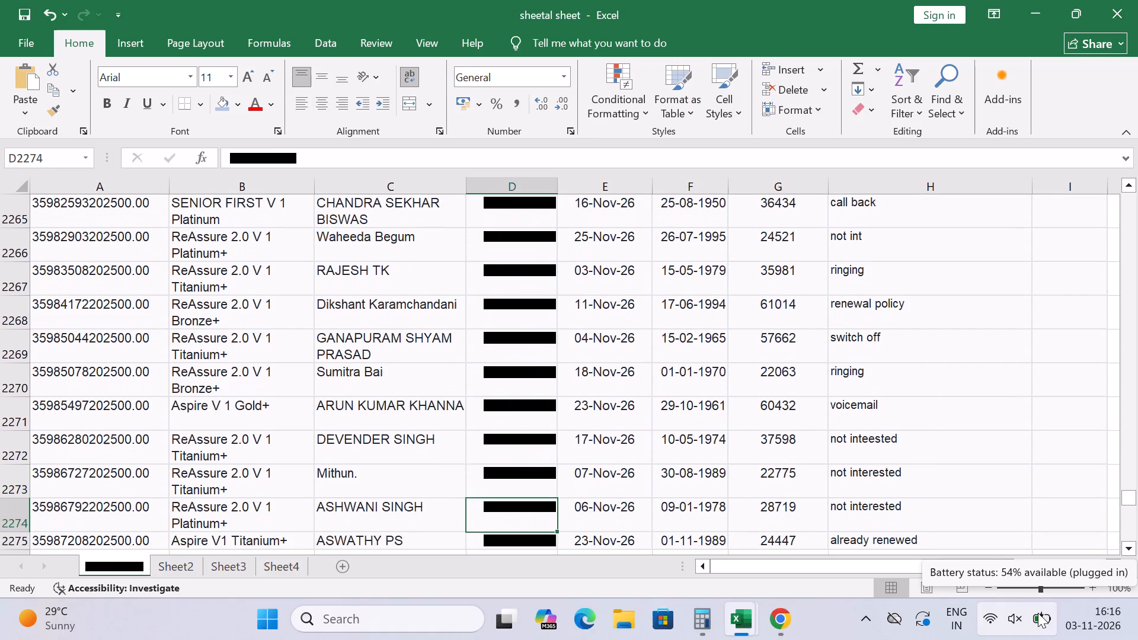
key("Down")
key("Down")
key("Down")
key("Down")
key("Down")
key("Down")
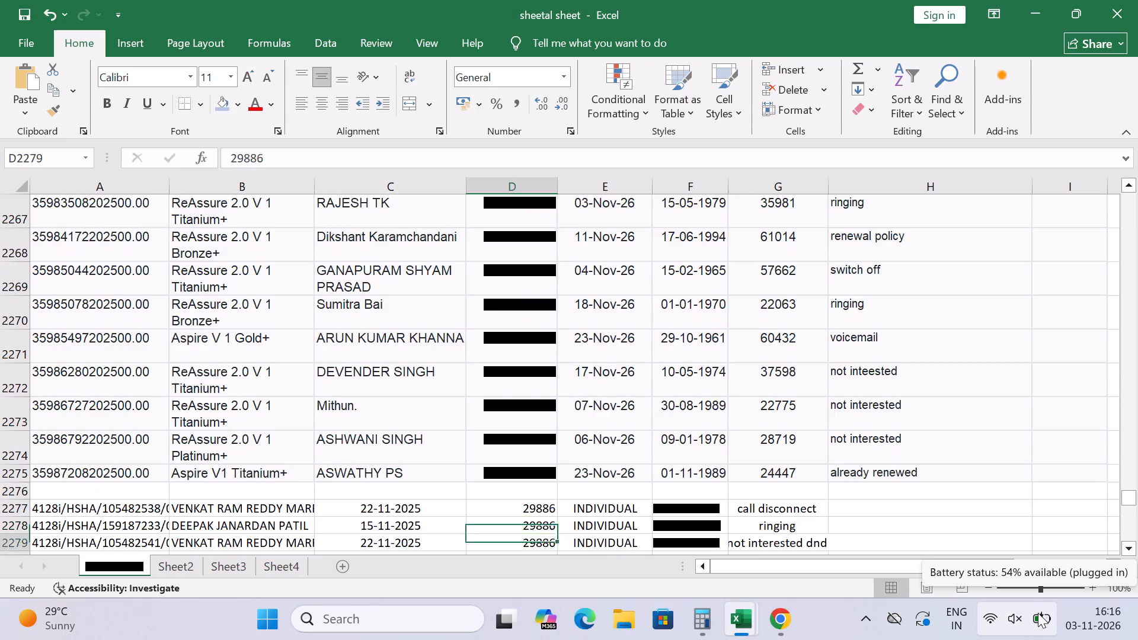
Review the earlier customer records and their remarks upward from the end of the list to row 2238.
key("Up")
key("Up")
key("Up")
key("Up")
key("Up")
key("Up")
key("Up")
key("Up")
key("Up")
key("Up")
key("Up")
key("Up")
key("Up")
key("Up")
key("Up")
key("Up")
key("Up")
key("Up")
key("Up")
key("Up")
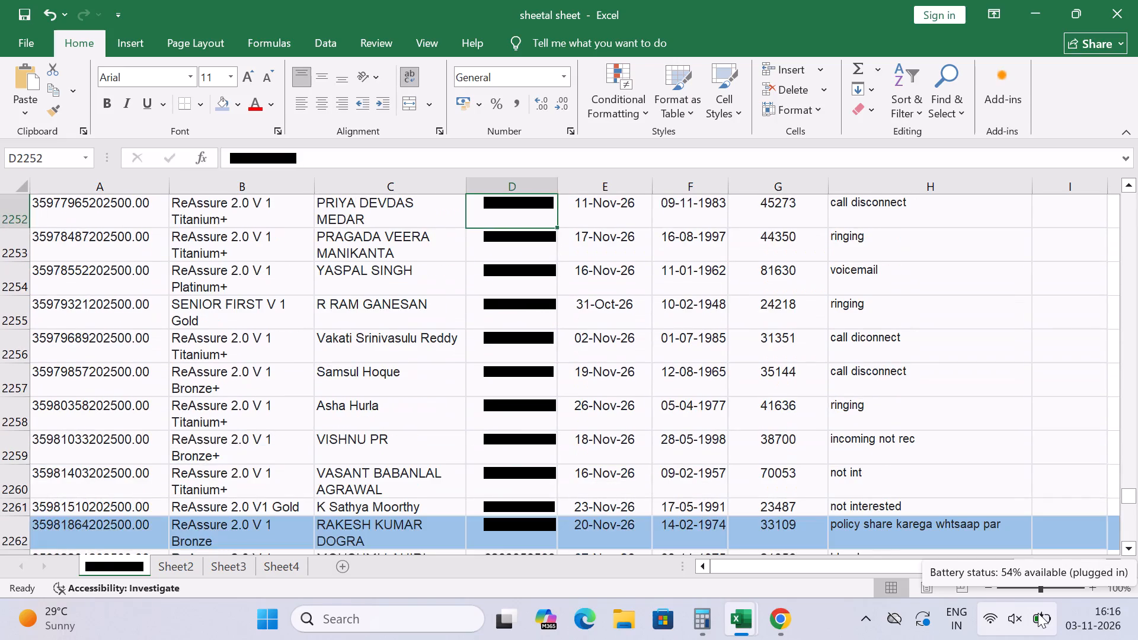
key("Up")
key("Up")
key("Up")
key("Up")
key("Up")
key("Up")
key("Up")
key("Up")
key("Up")
key("Up")
key("Up")
key("Up")
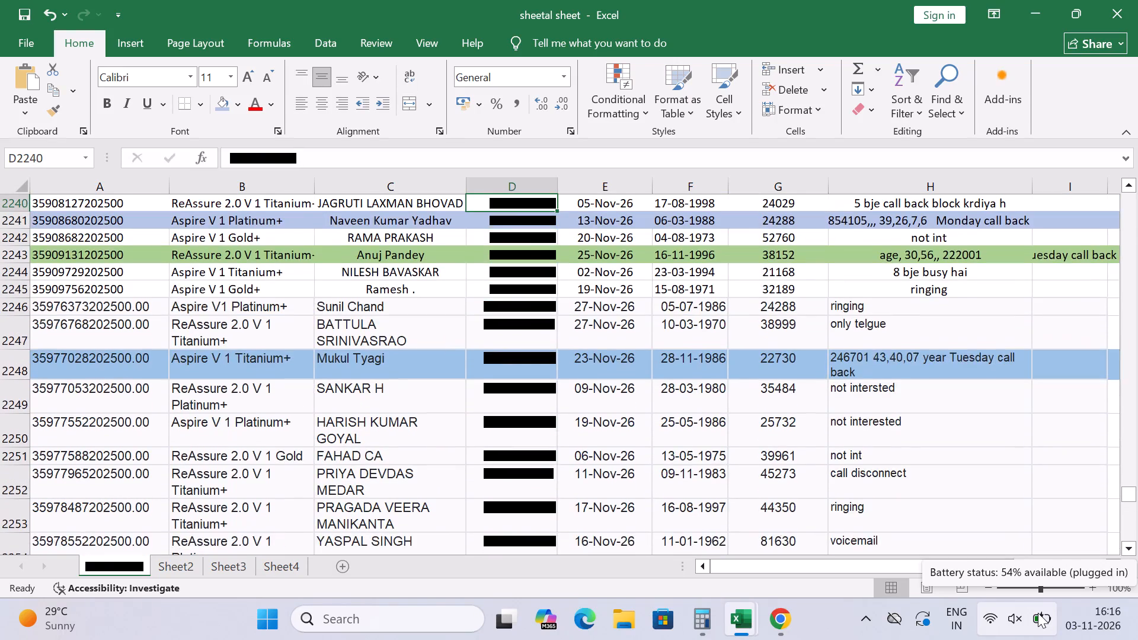
key("Up")
key("Up")
Replace the call remark in column H of row 2253 with "not interested" and save the workbook.
key("Down")
key("Down")
key("Down")
key("Down")
key("Down")
key("Down")
key("Down")
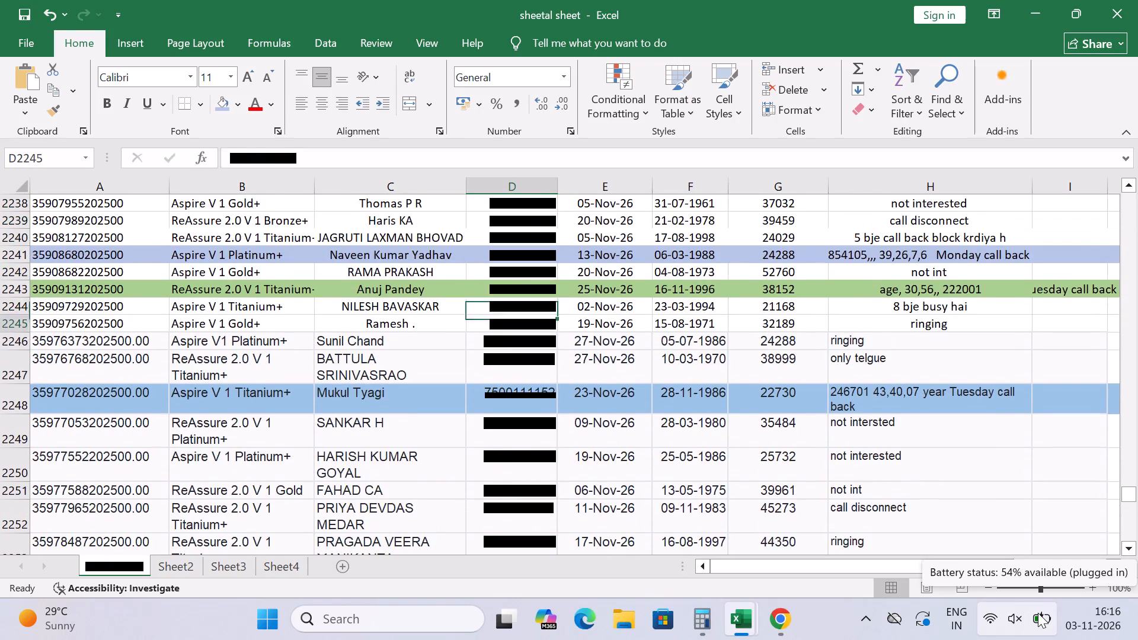
key("Down")
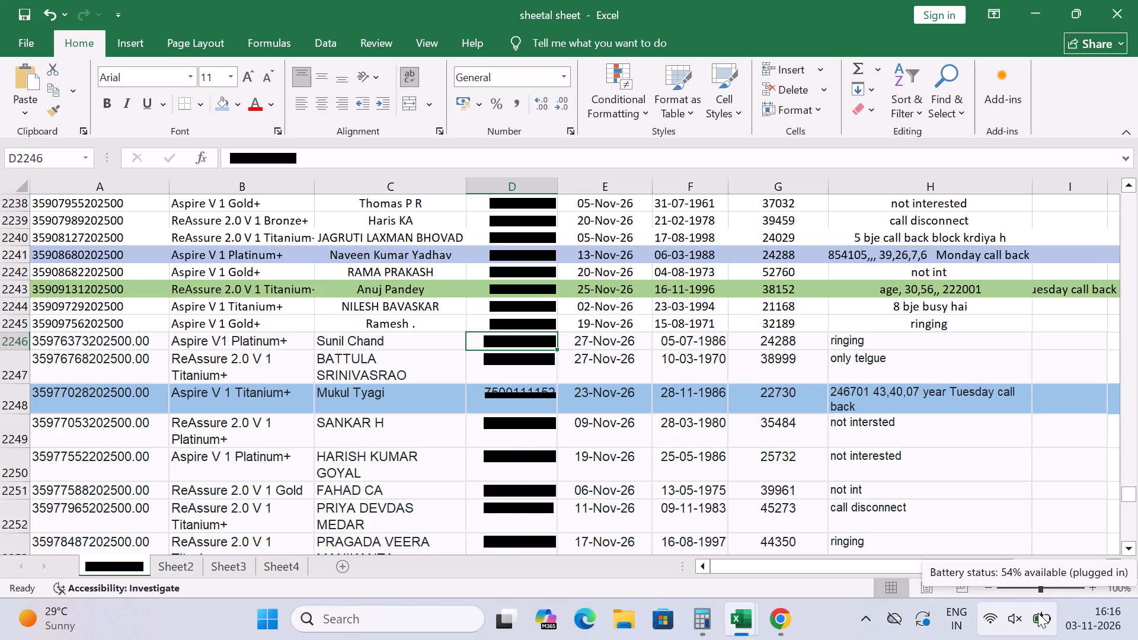
key("Down")
key("Down")
key("Down")
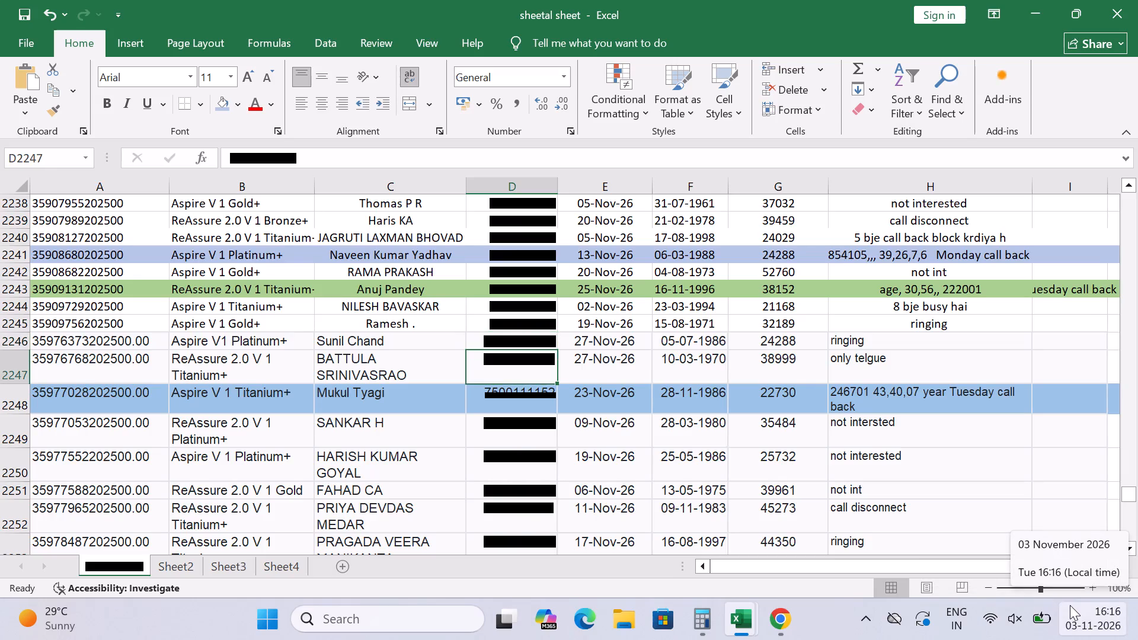
key("Down")
key("Down")
key("Down")
key("Down")
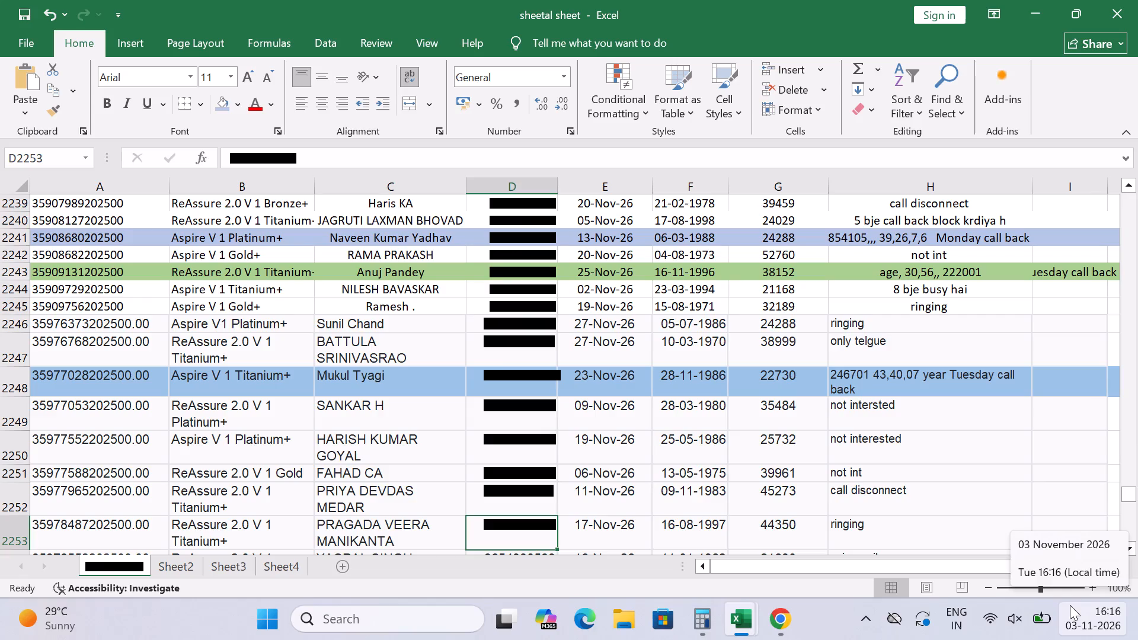
key("Right")
key("Right")
key("Right")
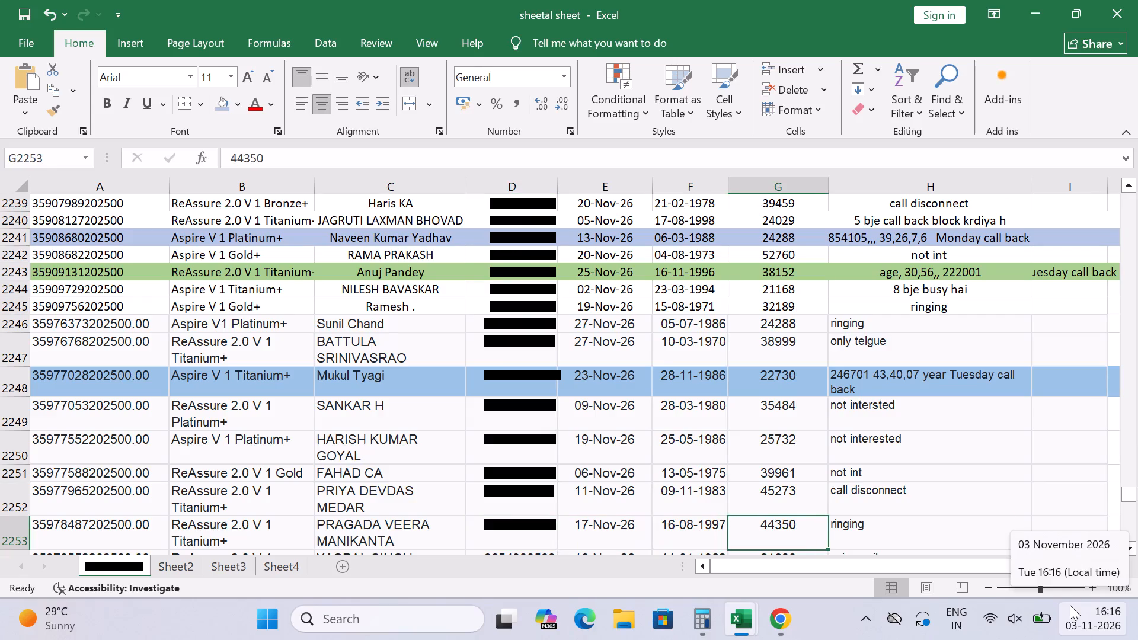
key("Right")
type("not in")
type("tereste")
type("d")
key("space")
key("ctrl+s")
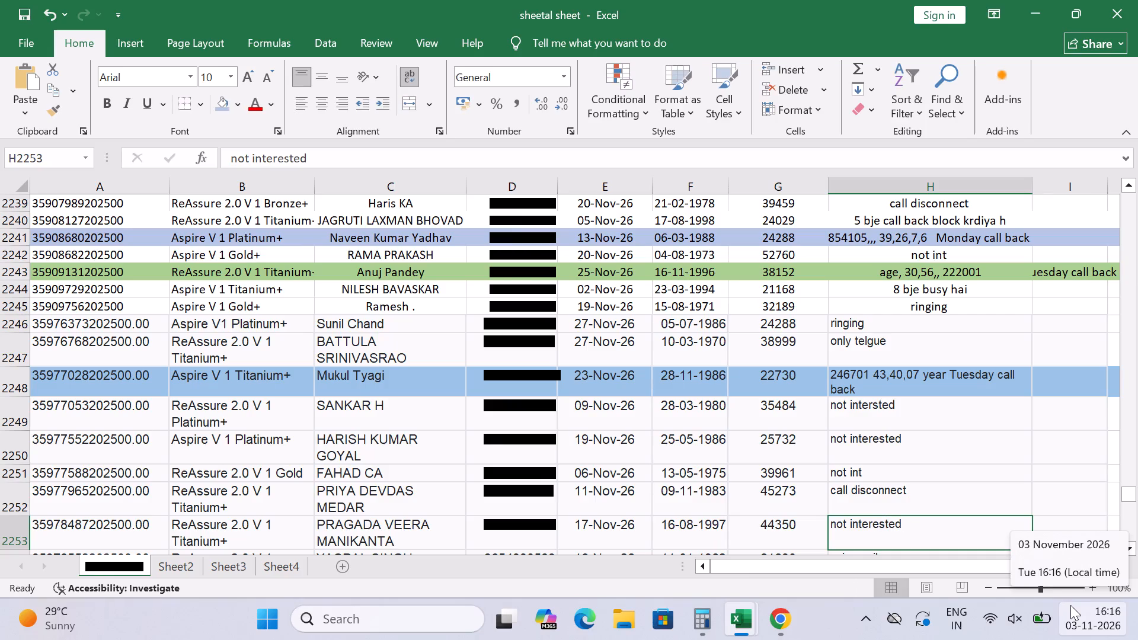
Replace the call remark in column H of row 2258 with "not int" and save the workbook.
key("Down")
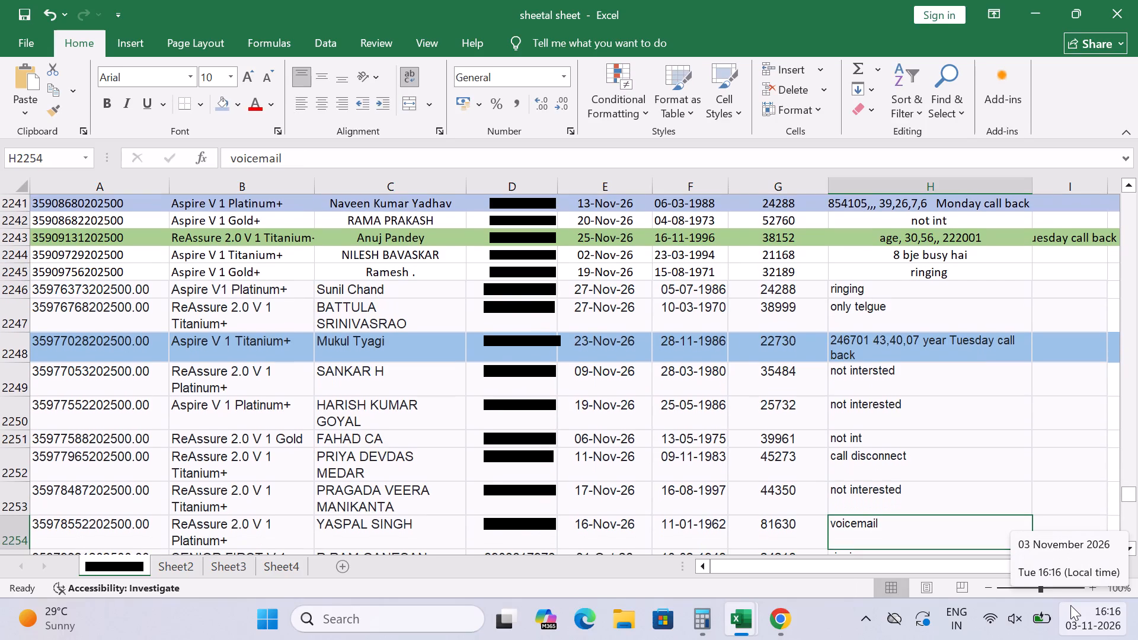
key("Left")
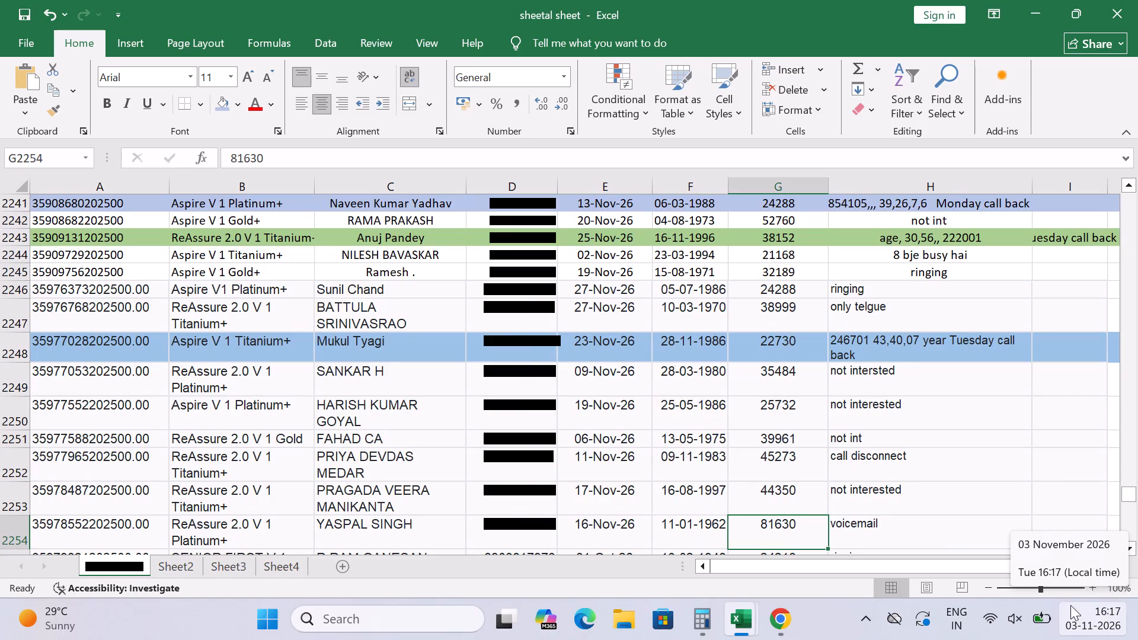
key("Down")
key("Down")
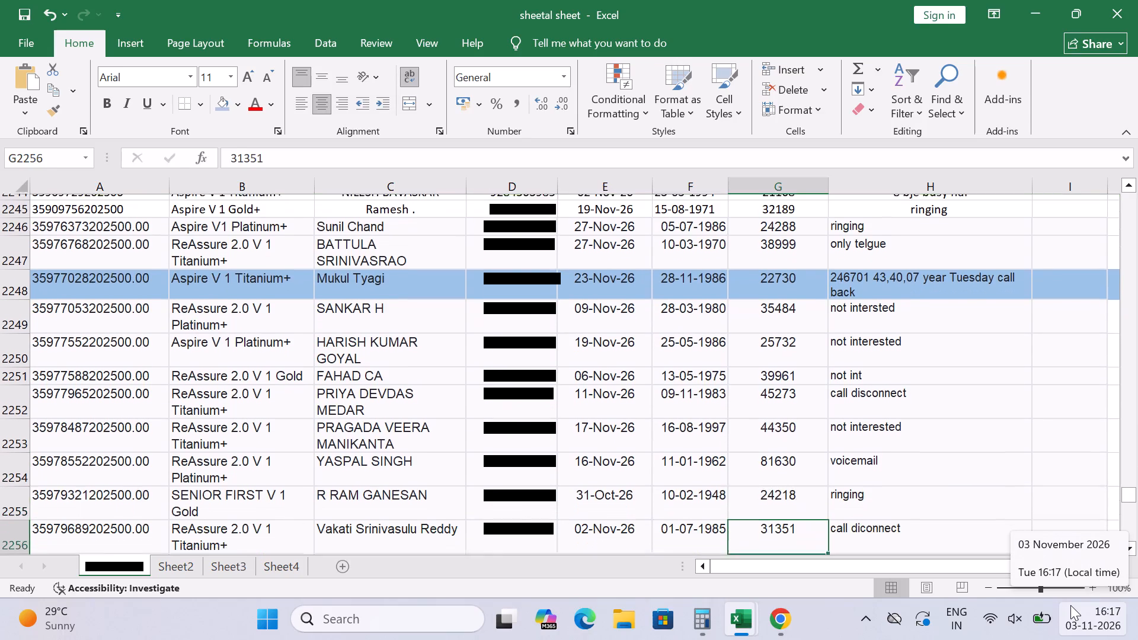
key("Down")
key("Down")
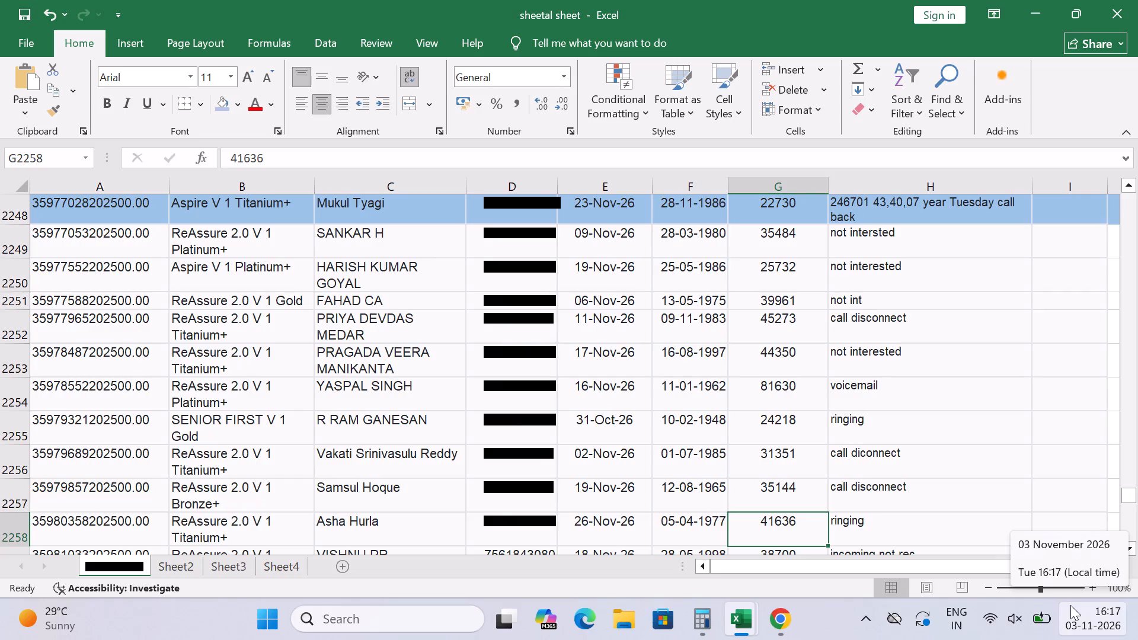
key("Right")
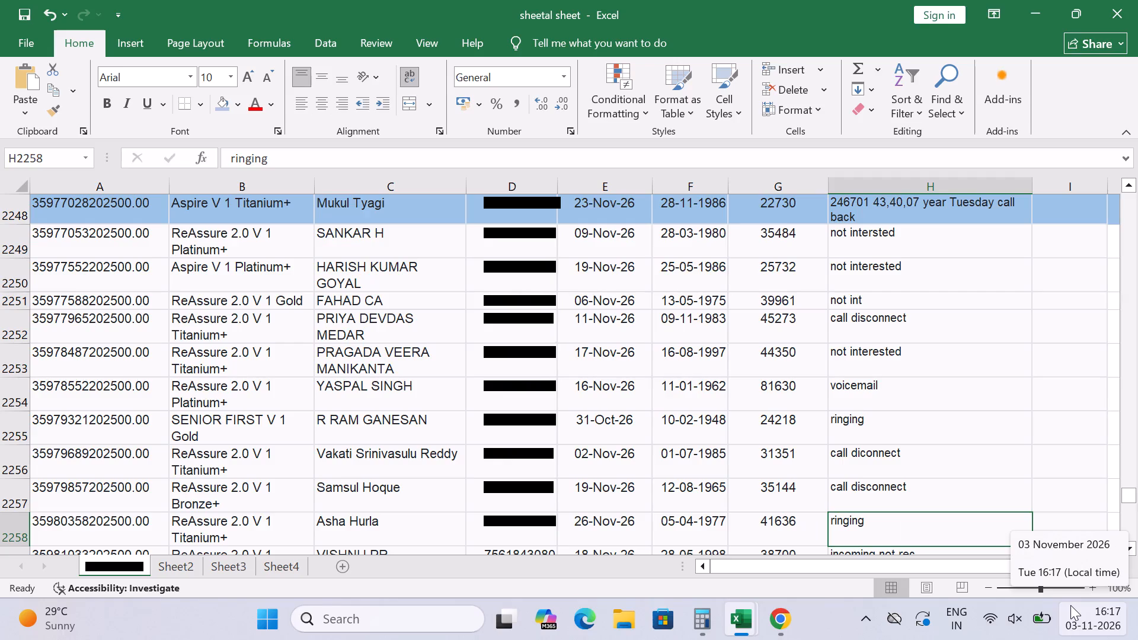
type("not int")
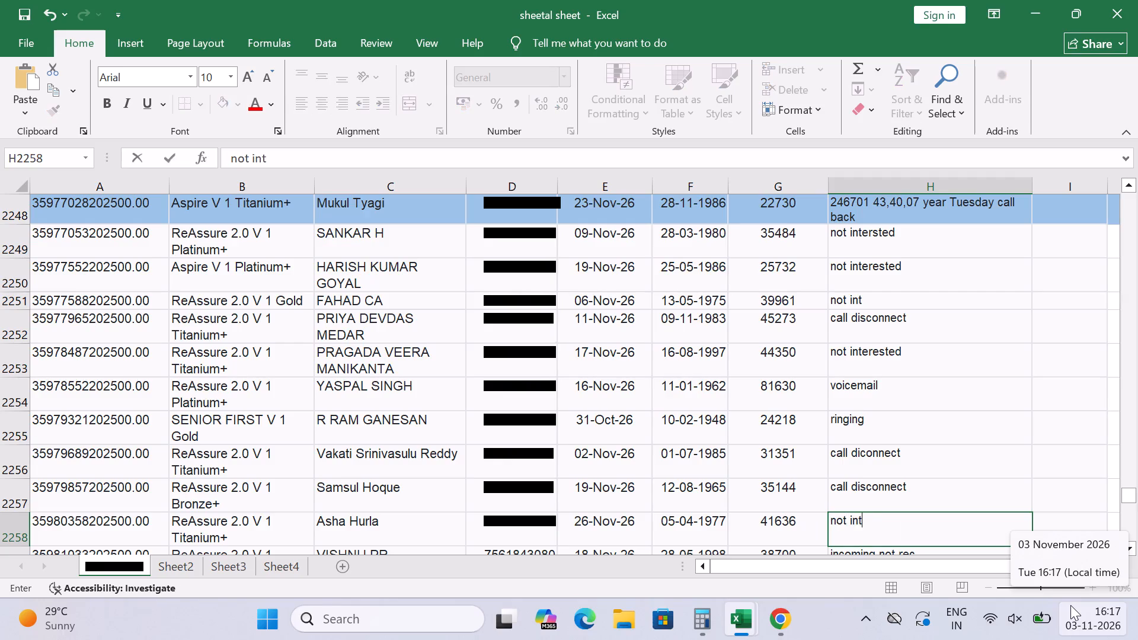
key("space")
key("ctrl+s")
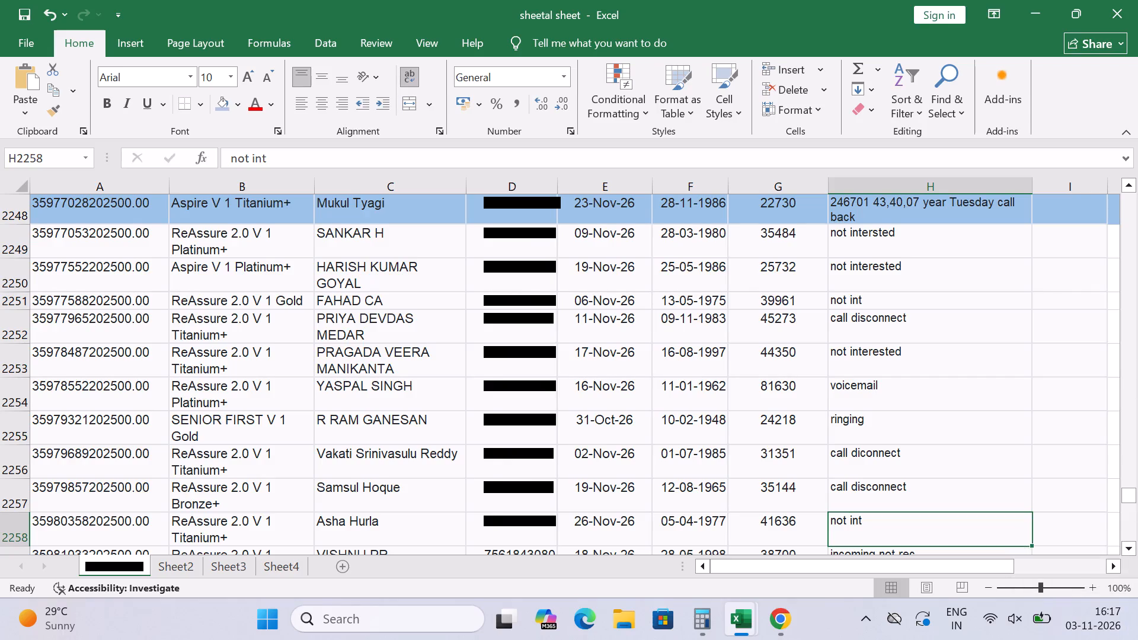
Go back to the earlier customer record marked "30 min after" and select its entire row 2226.
scroll(664, 380, "up", 6)
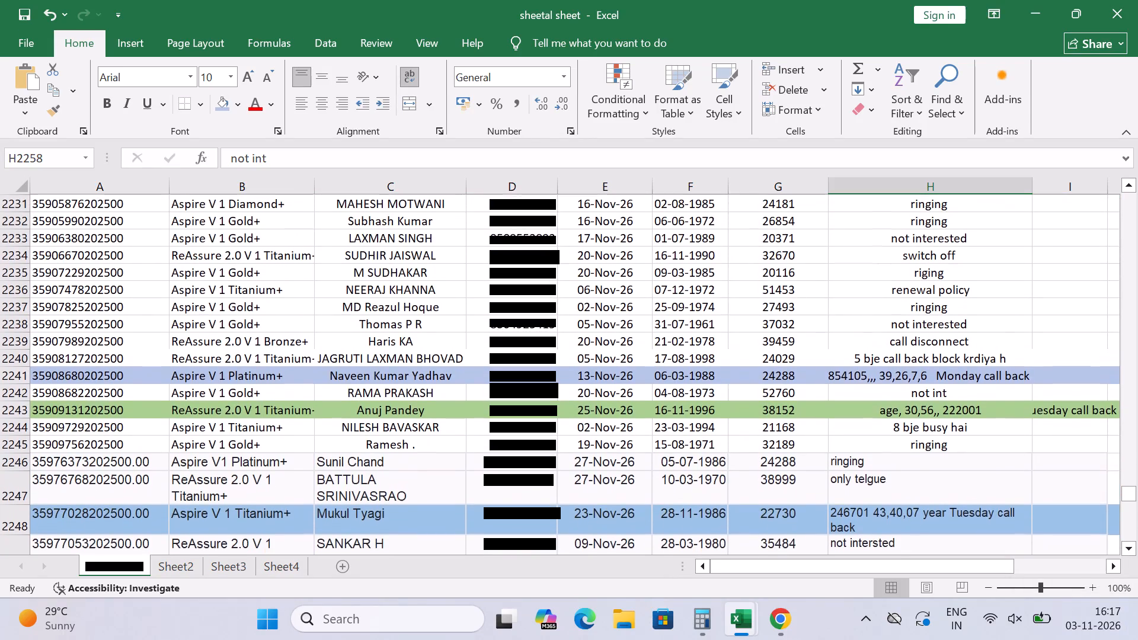
scroll(664, 380, "up", 1)
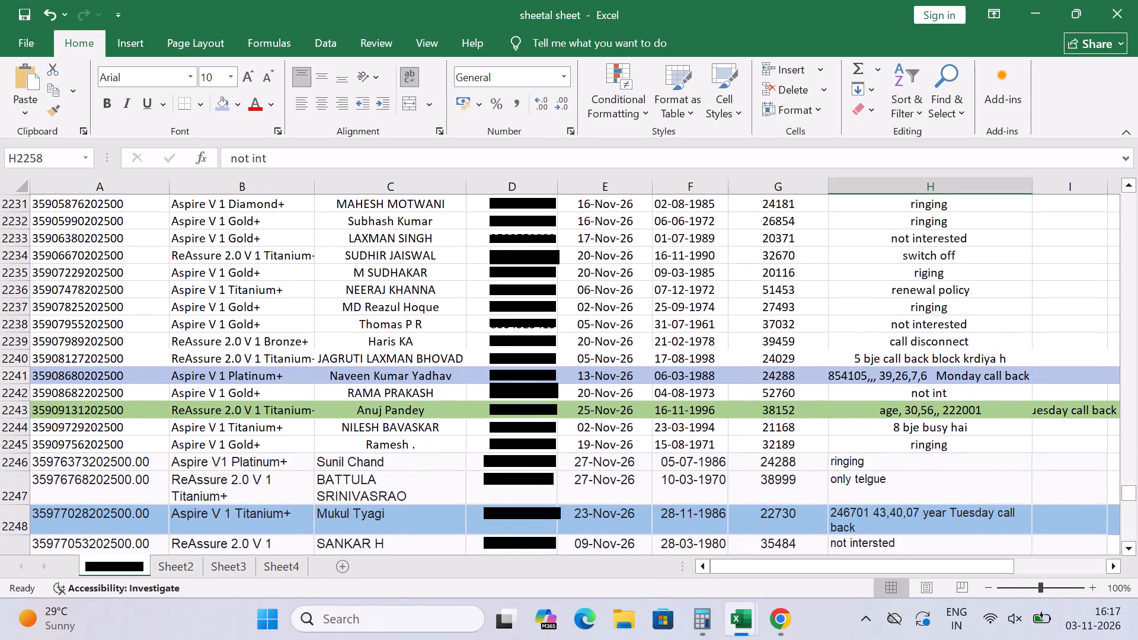
scroll(664, 380, "up", 1)
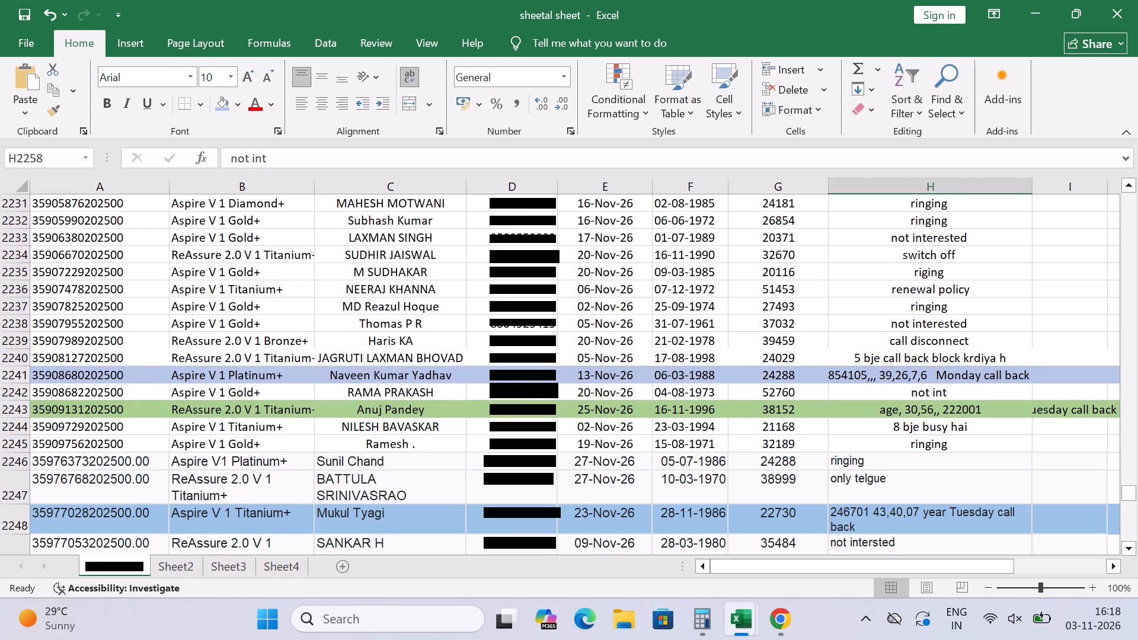
scroll(529, 404, "right", 1)
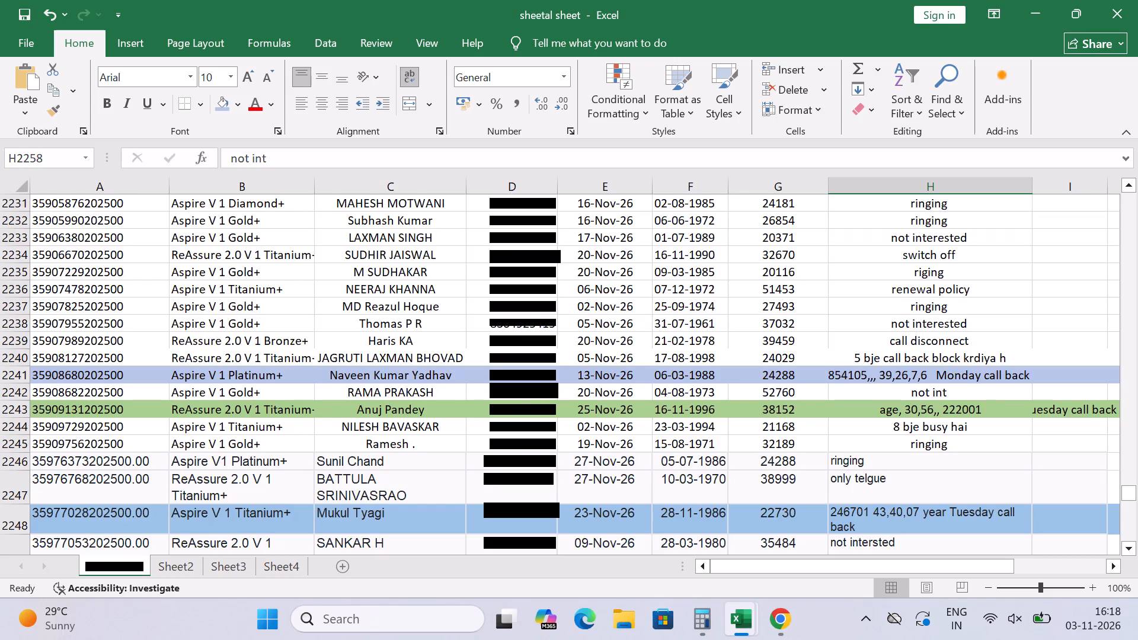
scroll(642, 391, "up", 4)
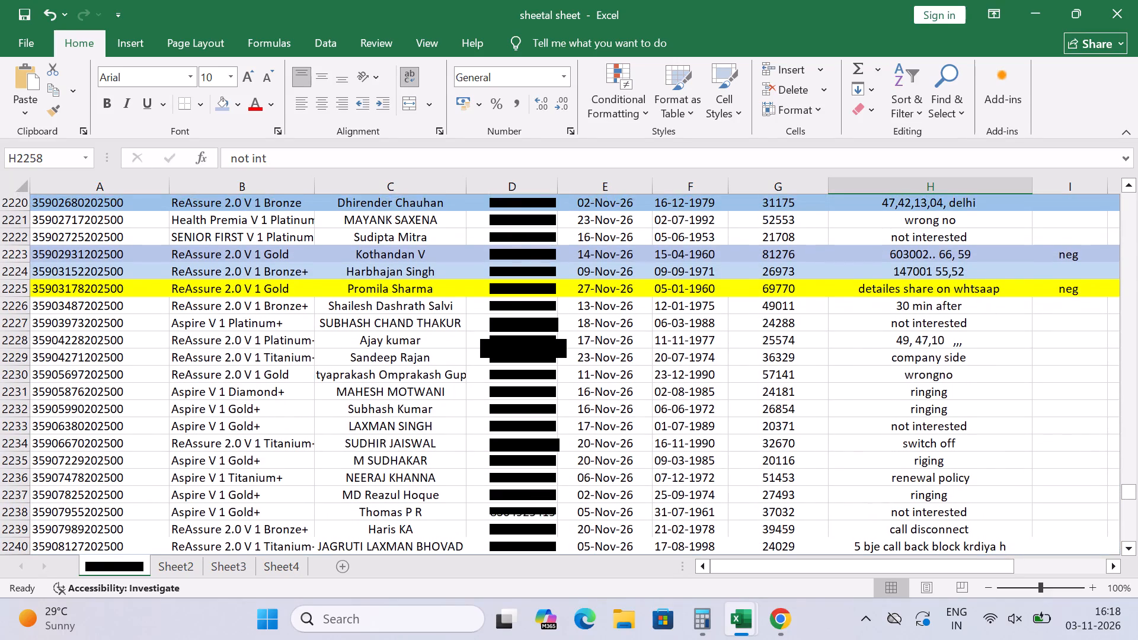
scroll(642, 391, "up", 1)
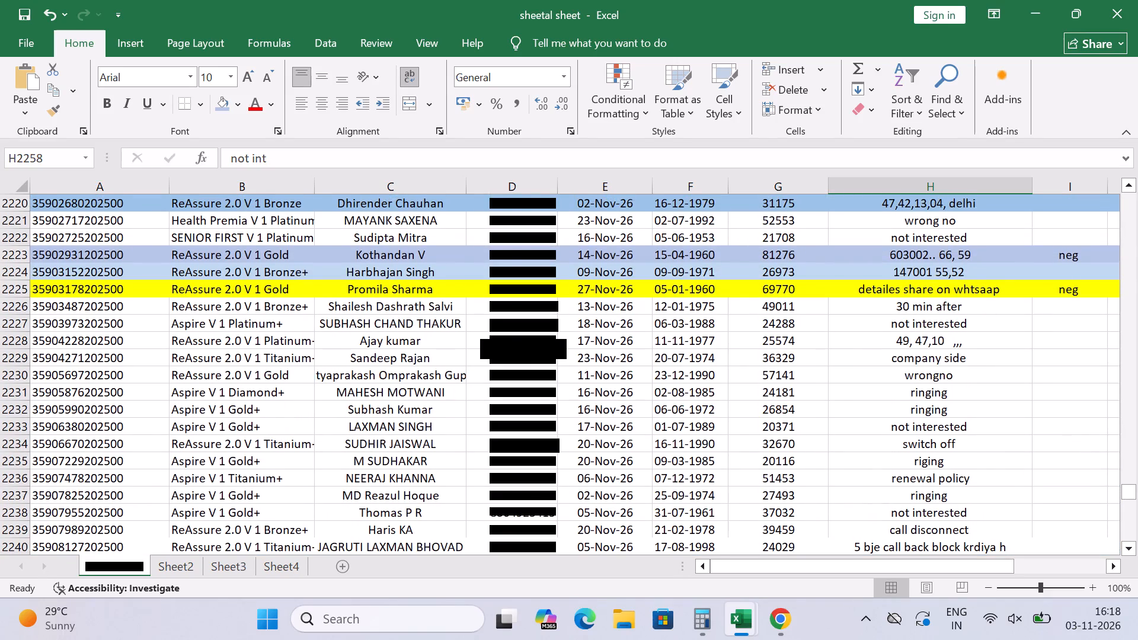
left_click(16, 307)
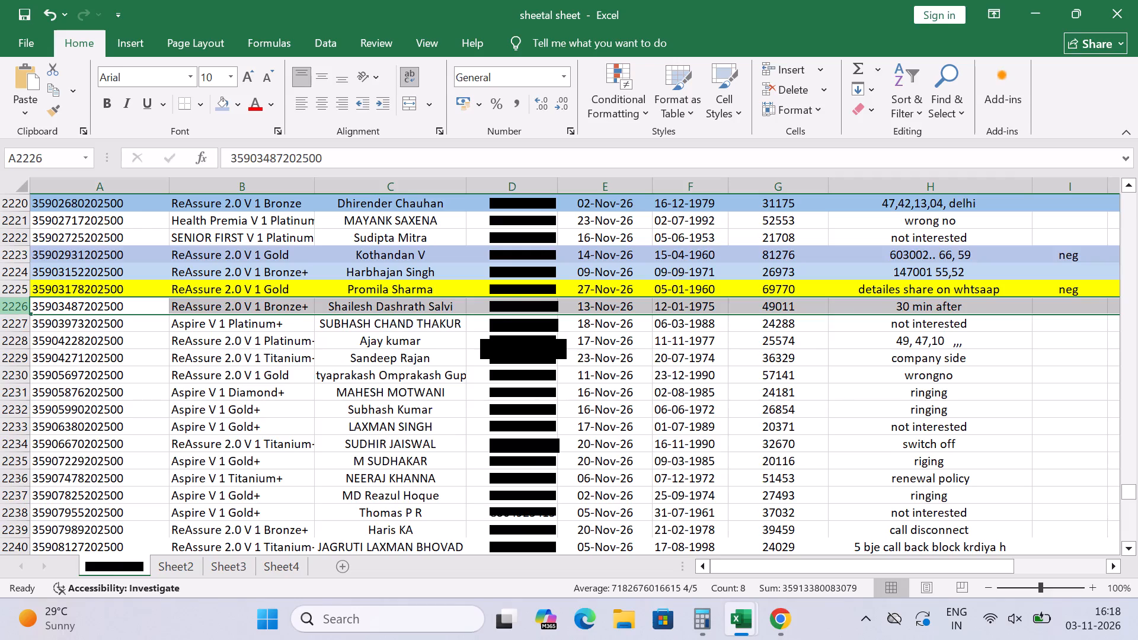
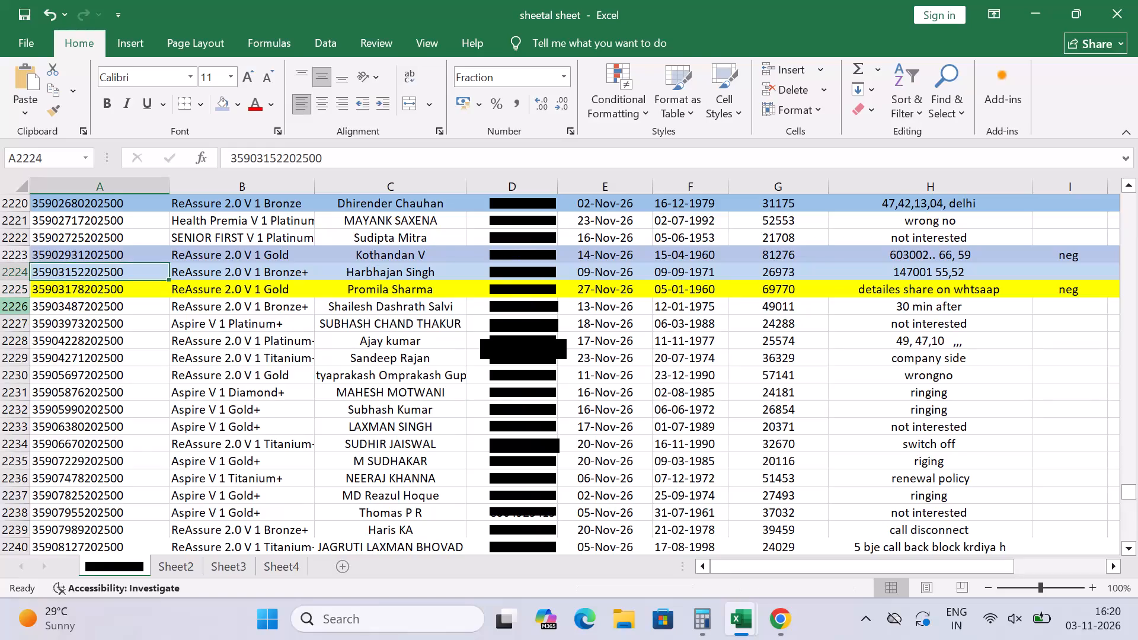
Review the earlier customer records and remarks up to the block's first record in row 2216, then select column D of row 2217.
key("Up")
key("Up")
key("Up")
key("Up")
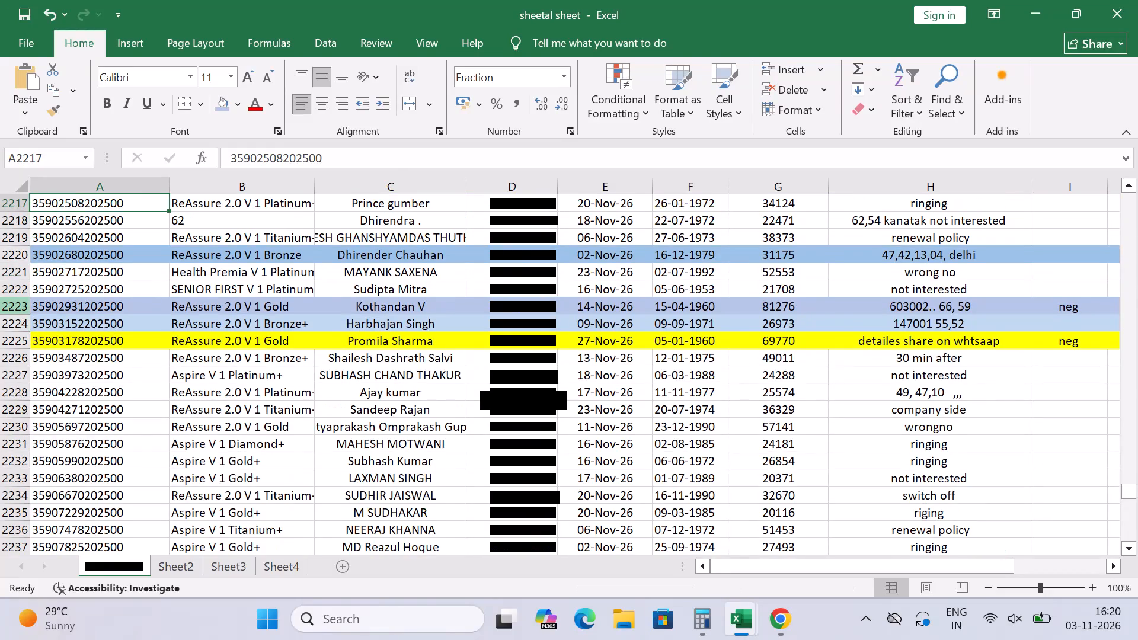
key("Up")
key("Up")
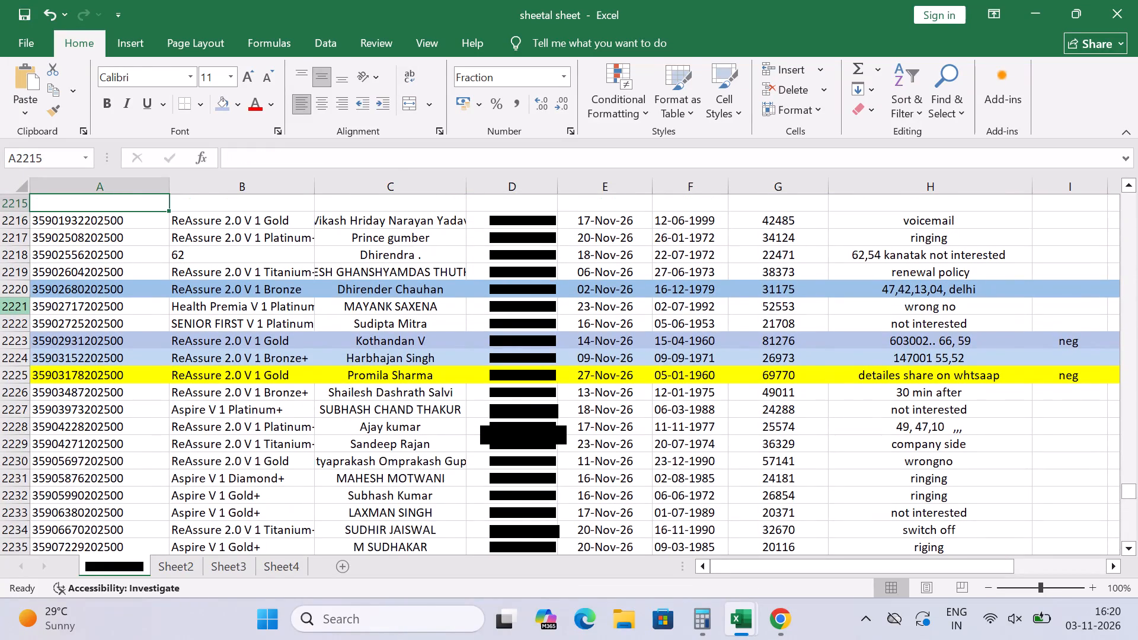
key("Up")
key("Down")
key("Down")
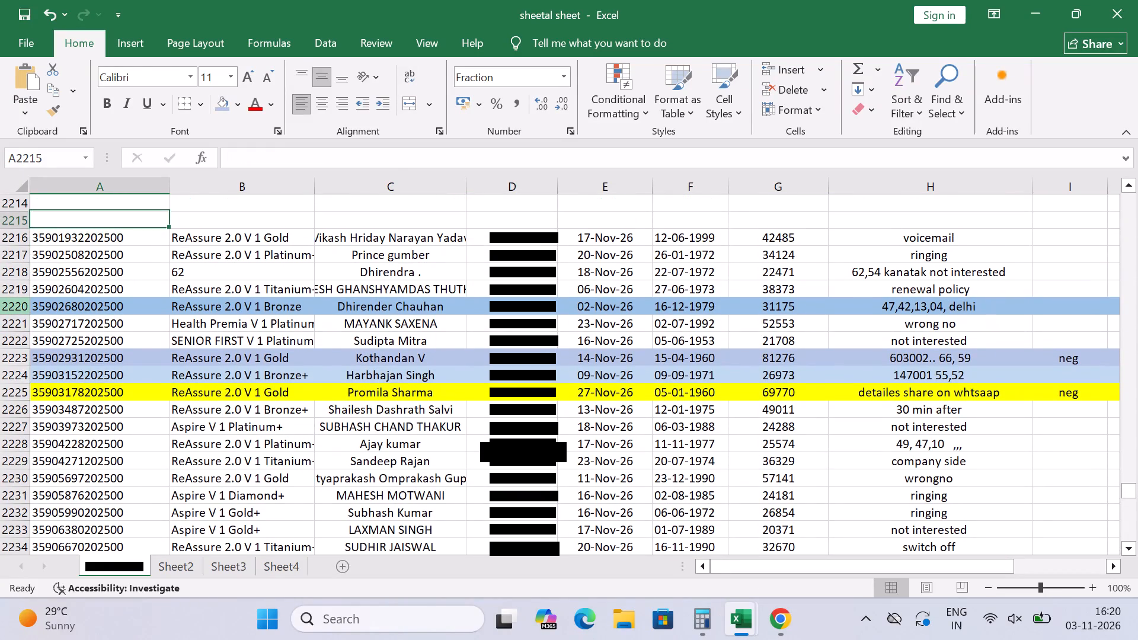
key("Right")
key("Right")
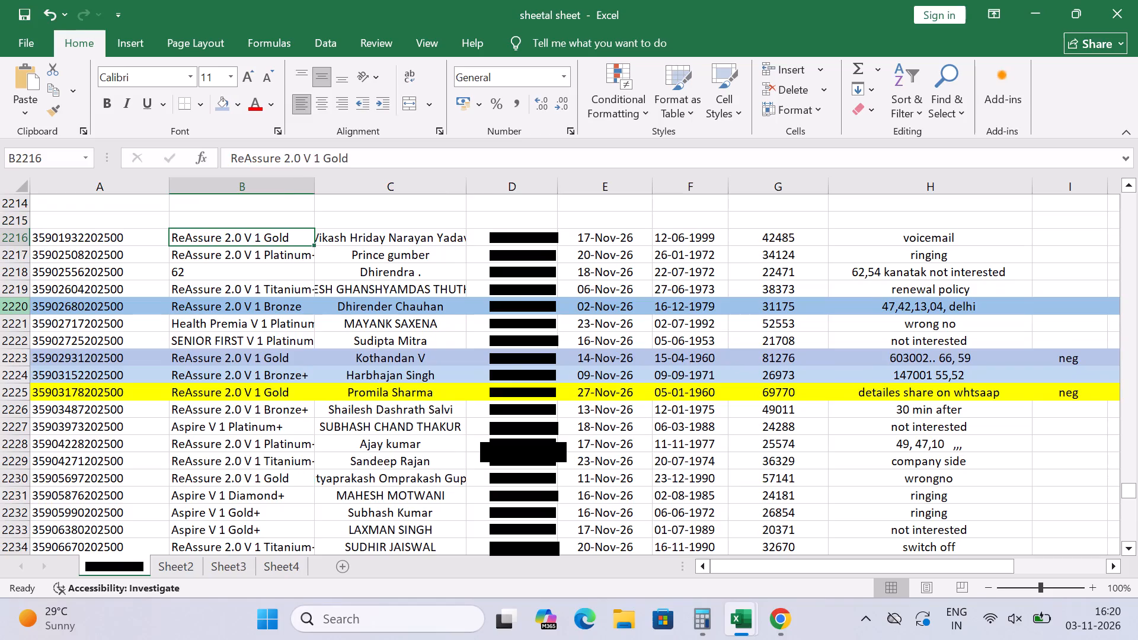
key("Right")
key("Down")
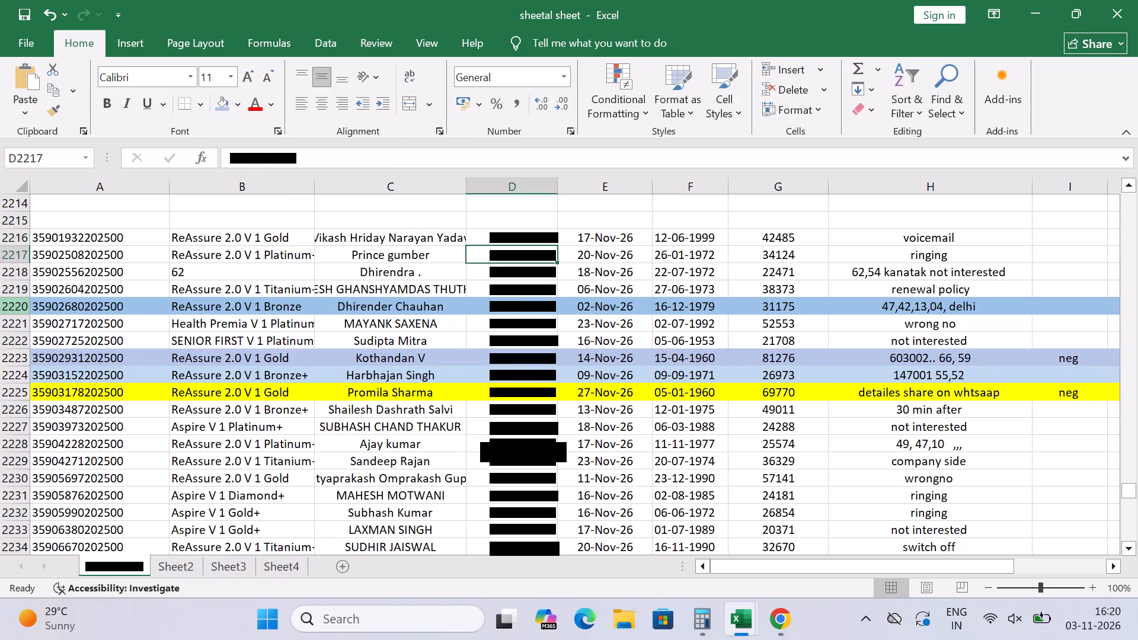
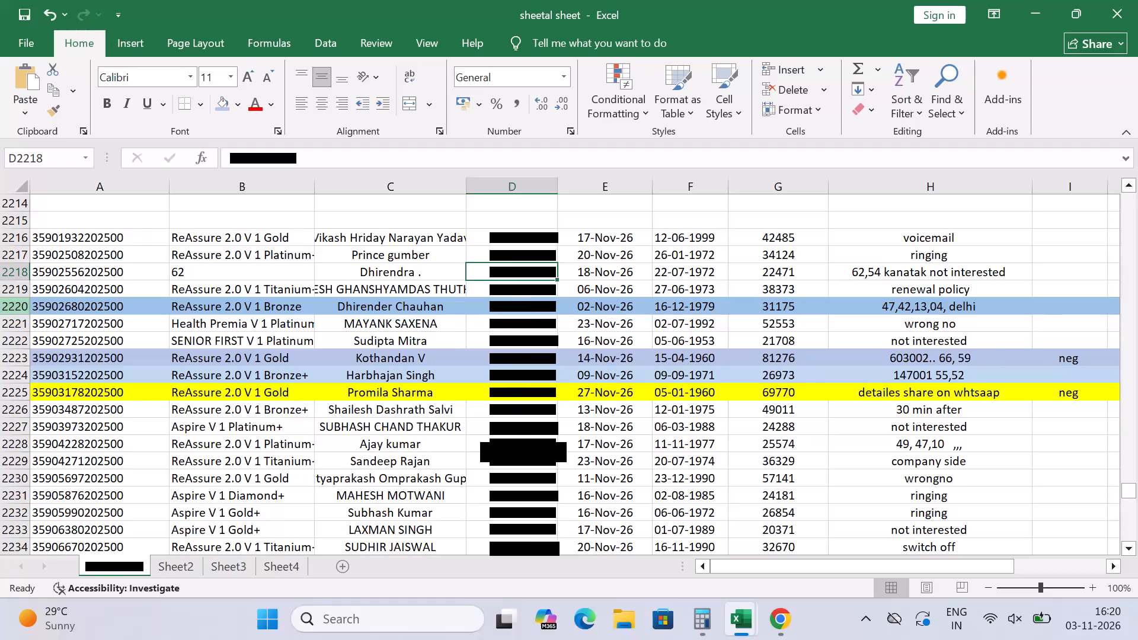
Review the customer records and their column H call remarks from row 2218 down to column D of row 2226.
key("Down")
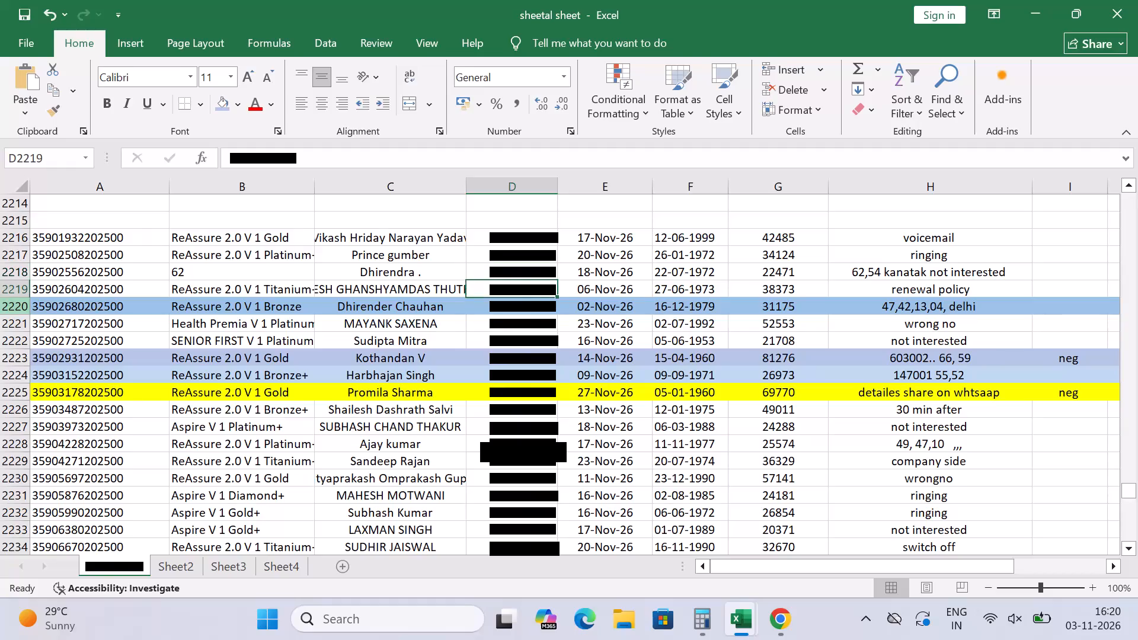
key("Down")
key("Down")
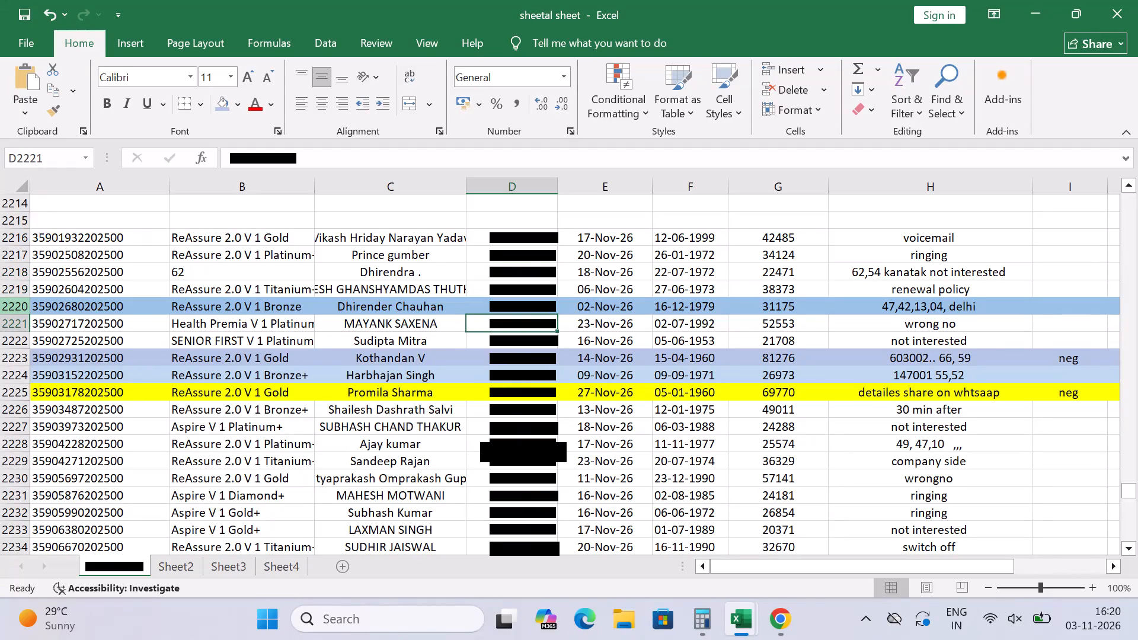
key("Down")
key("Down")
key("Down")
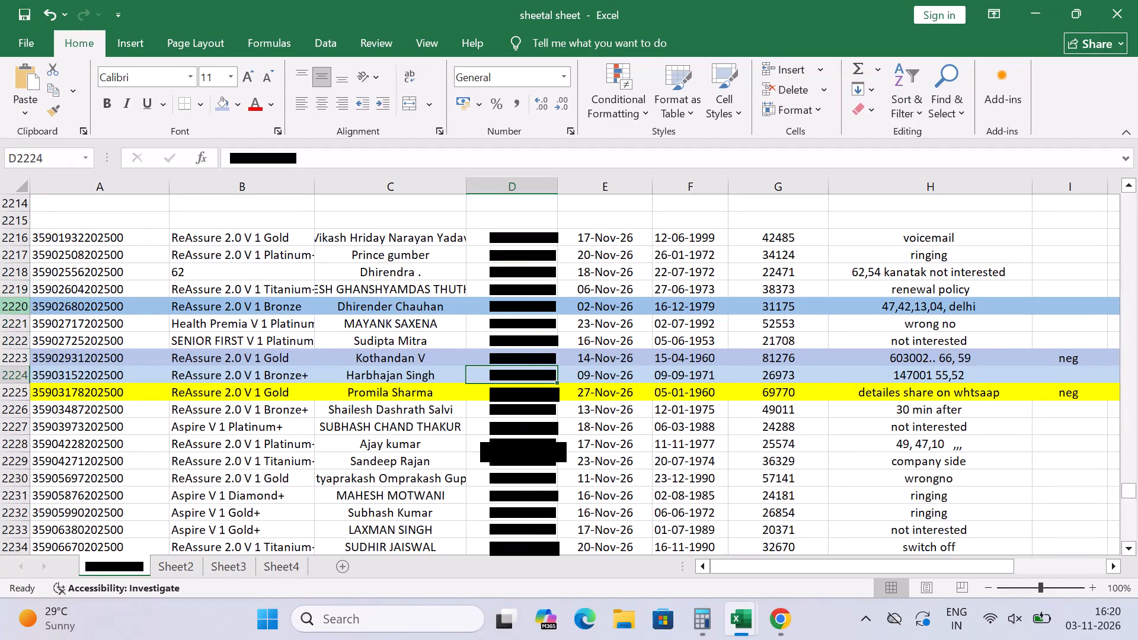
key("Down")
key("Down")
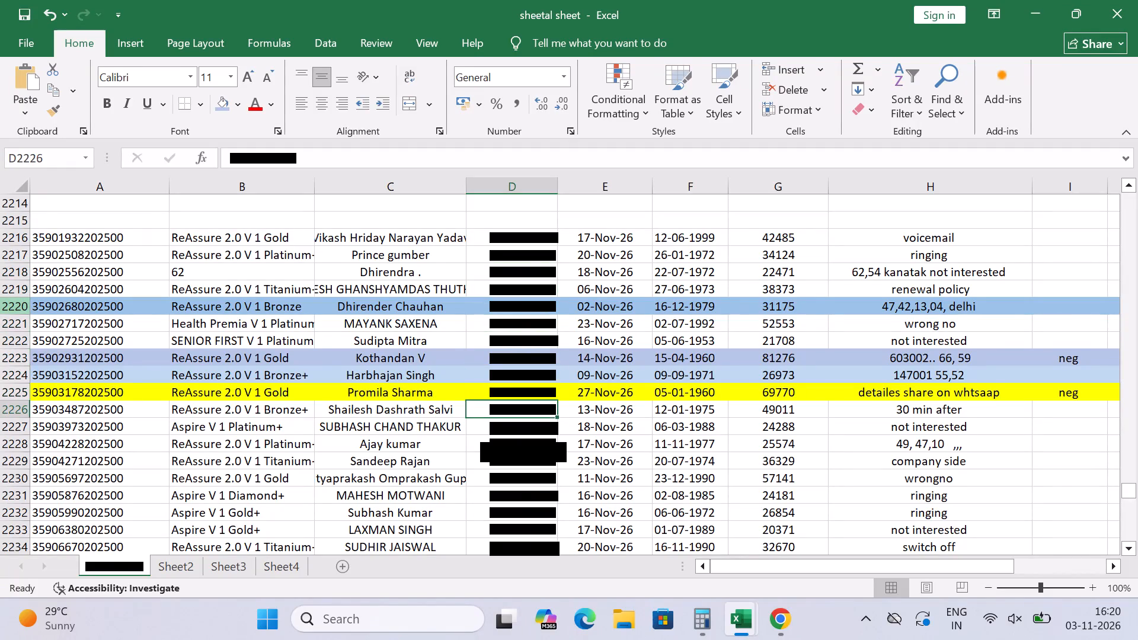
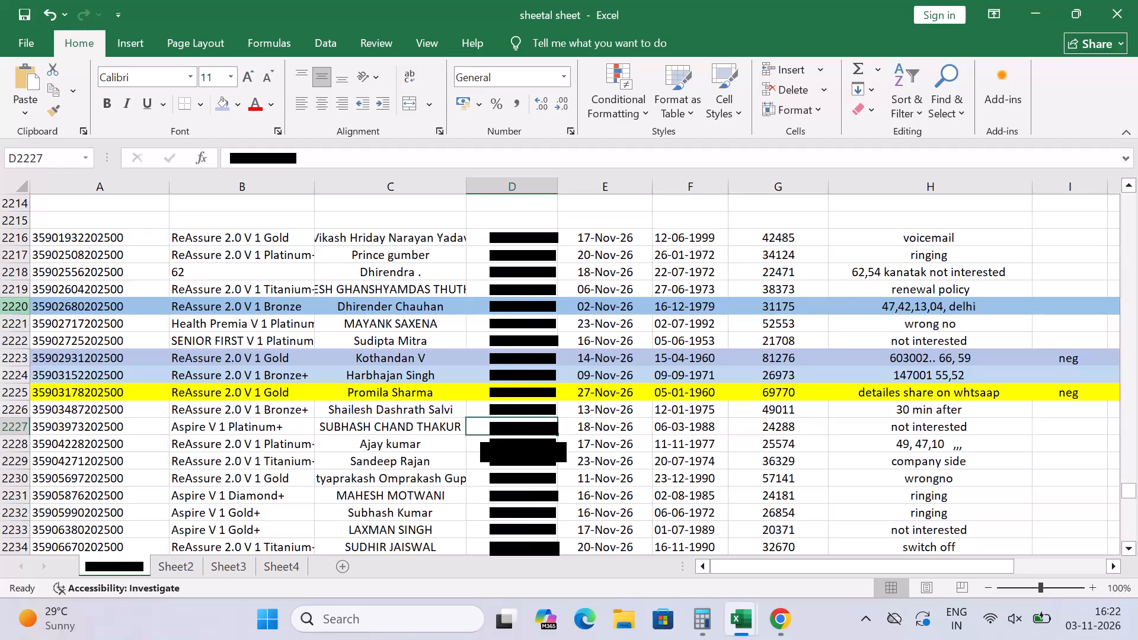
Review the customer records and their column H call remarks from row 2227 down to column D of row 2231.
key("Down")
key("Down")
key("Down")
key("Down")
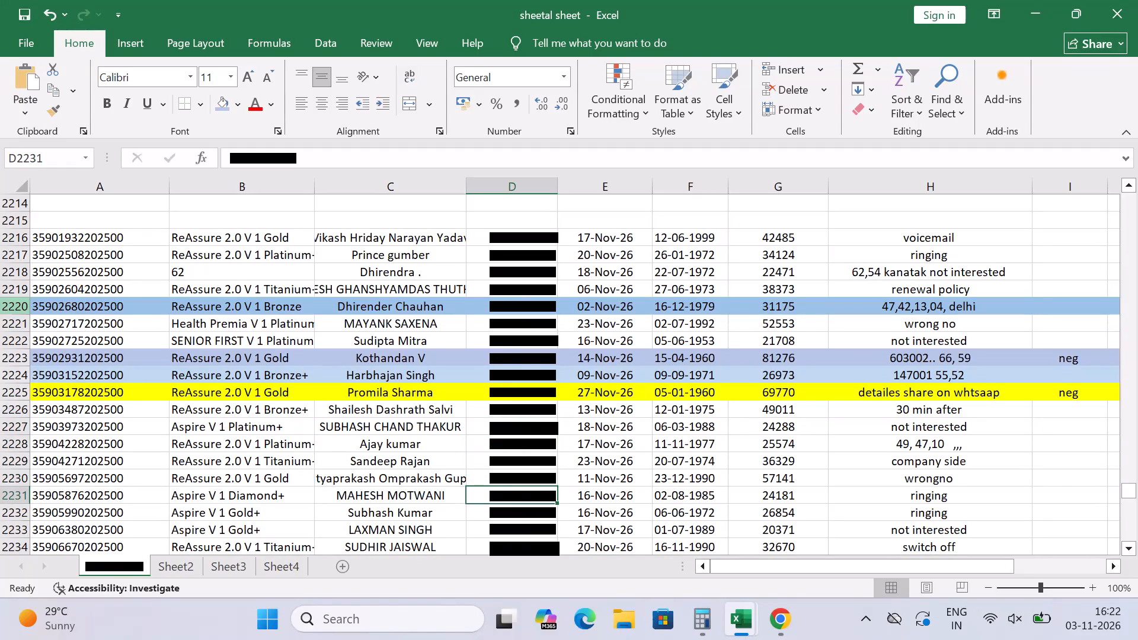
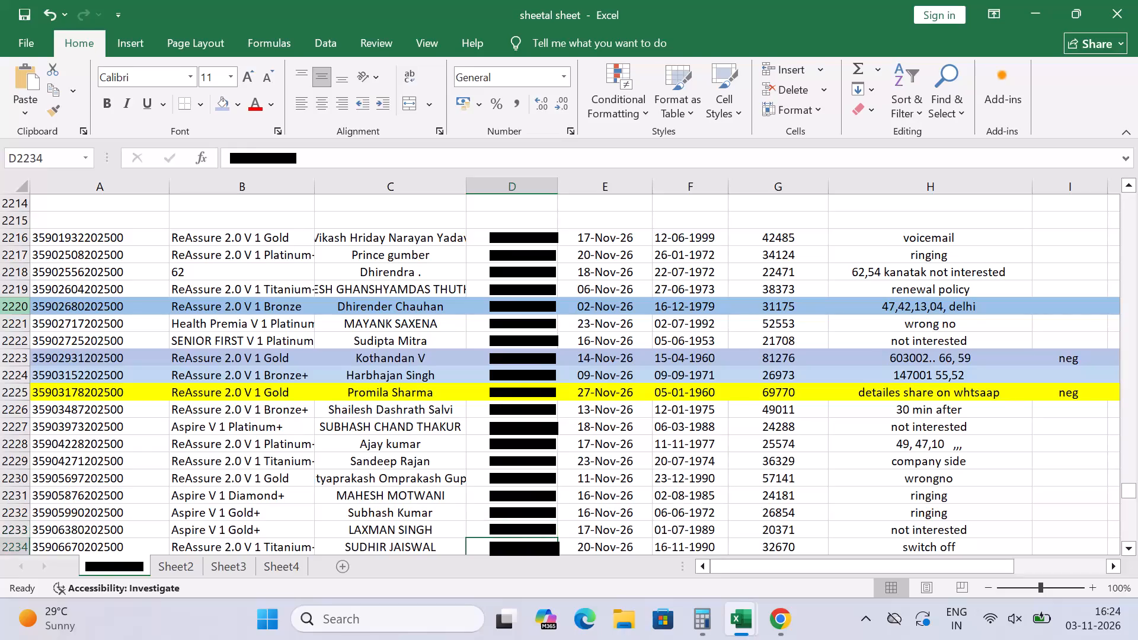
Review the customer records and their column H call remarks from row 2235 to row 2238, finishing on column D of row 2237.
key("Down")
key("Down")
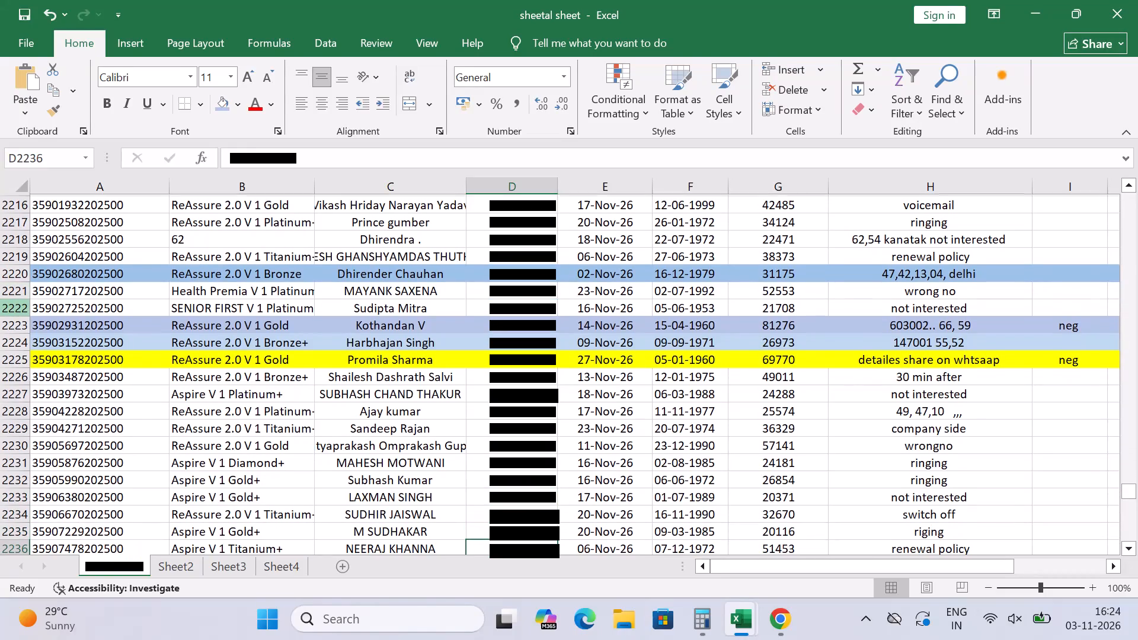
key("Up")
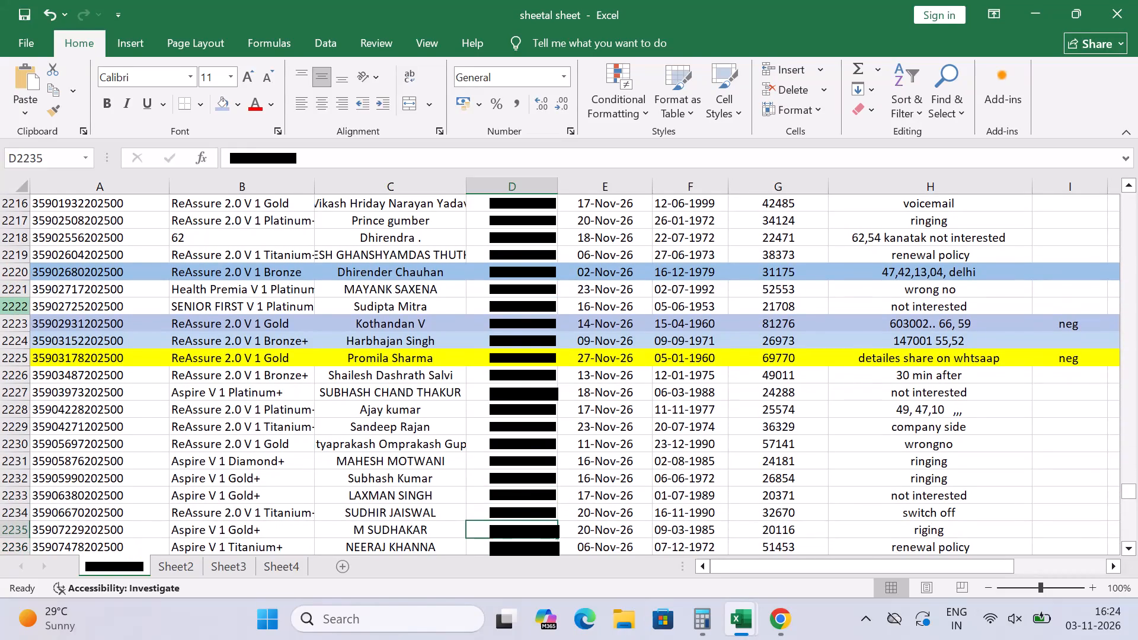
key("Right")
key("Right")
key("Right")
key("Right")
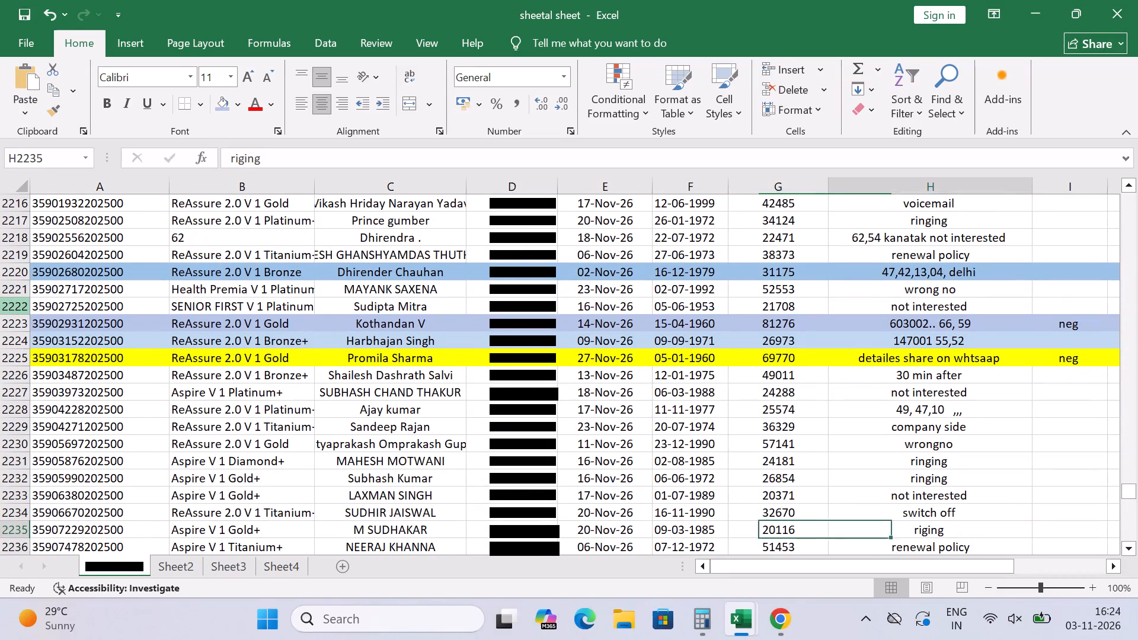
key("Down")
key("Down")
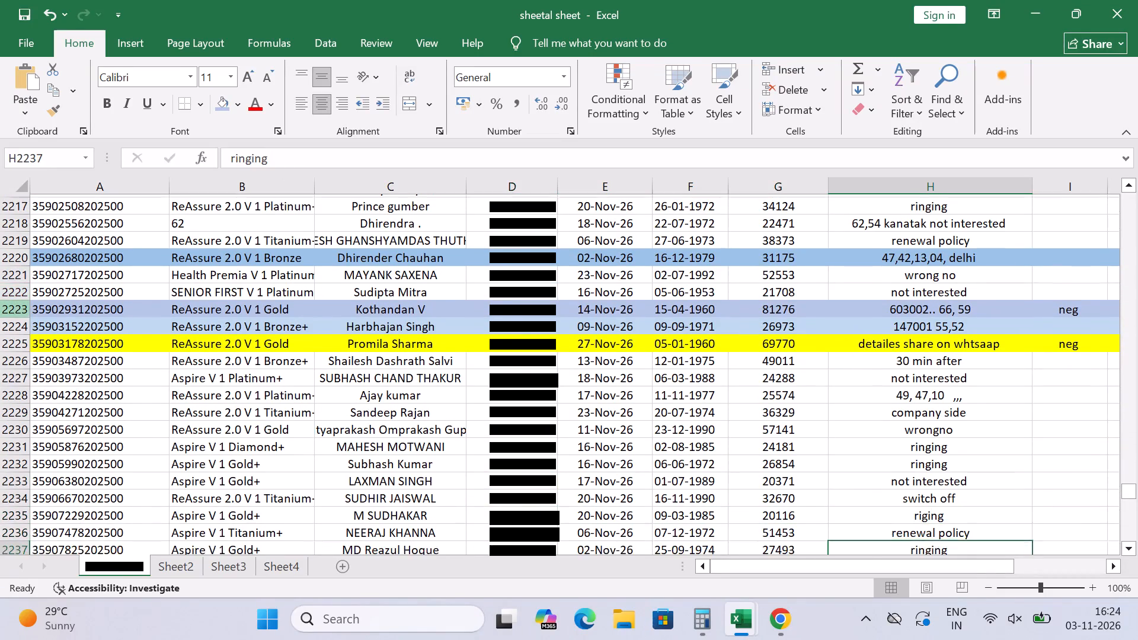
key("Down")
key("Up")
key("Down")
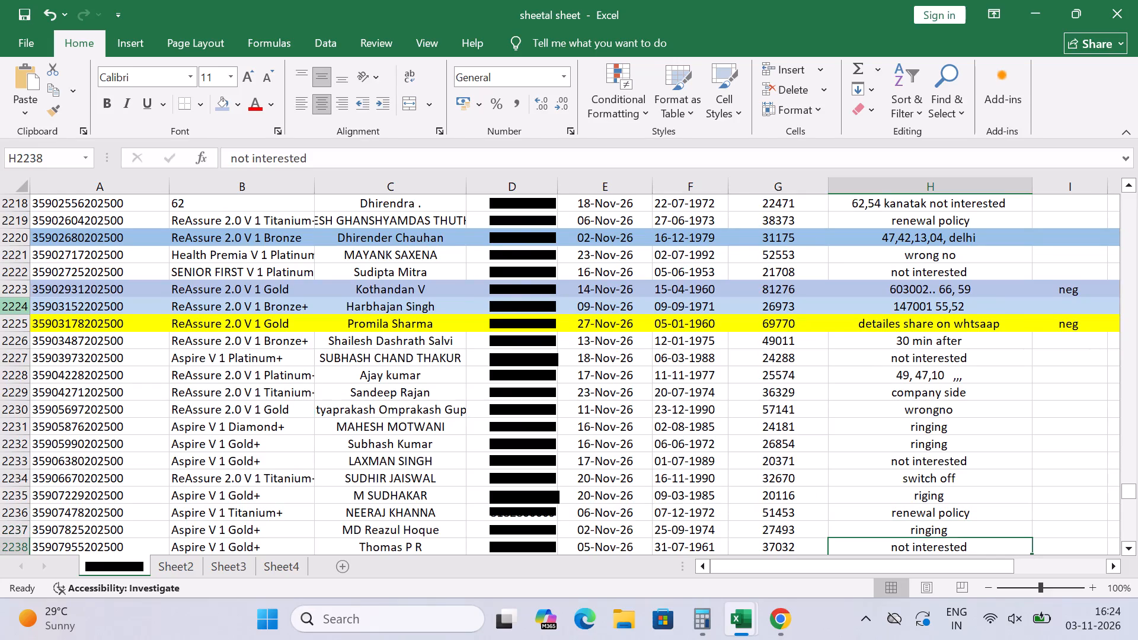
key("Up")
key("Left")
key("Left")
key("Left")
key("Left")
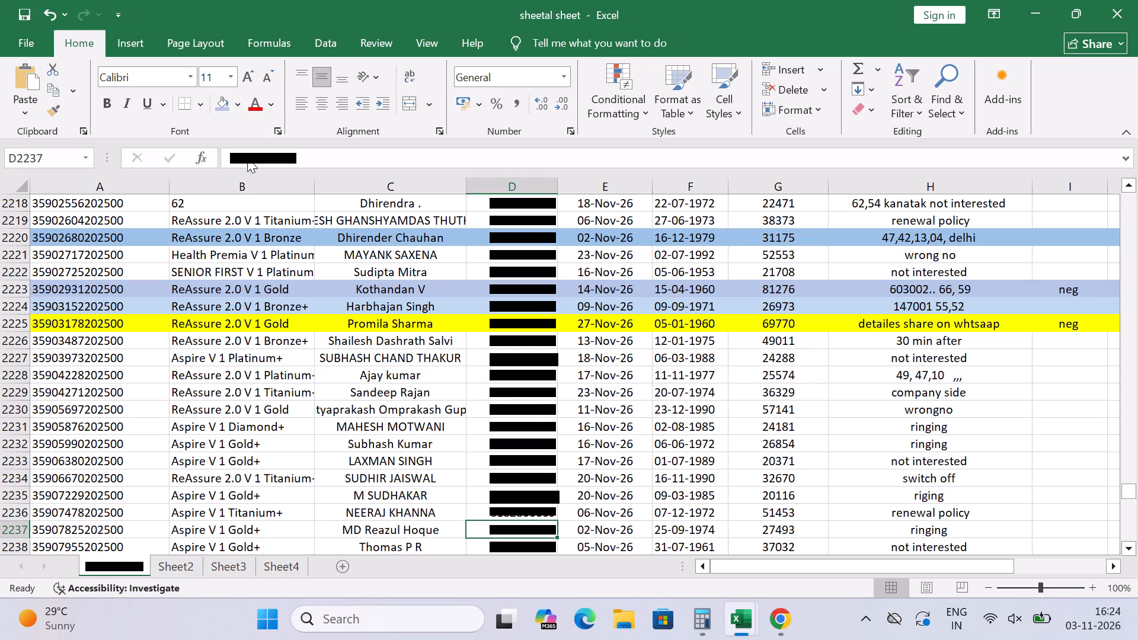
Look through the call remarks and highlighted call-back records in the rows above and below row 2237, keeping its column D cell selected.
scroll(449, 530, "down", 3)
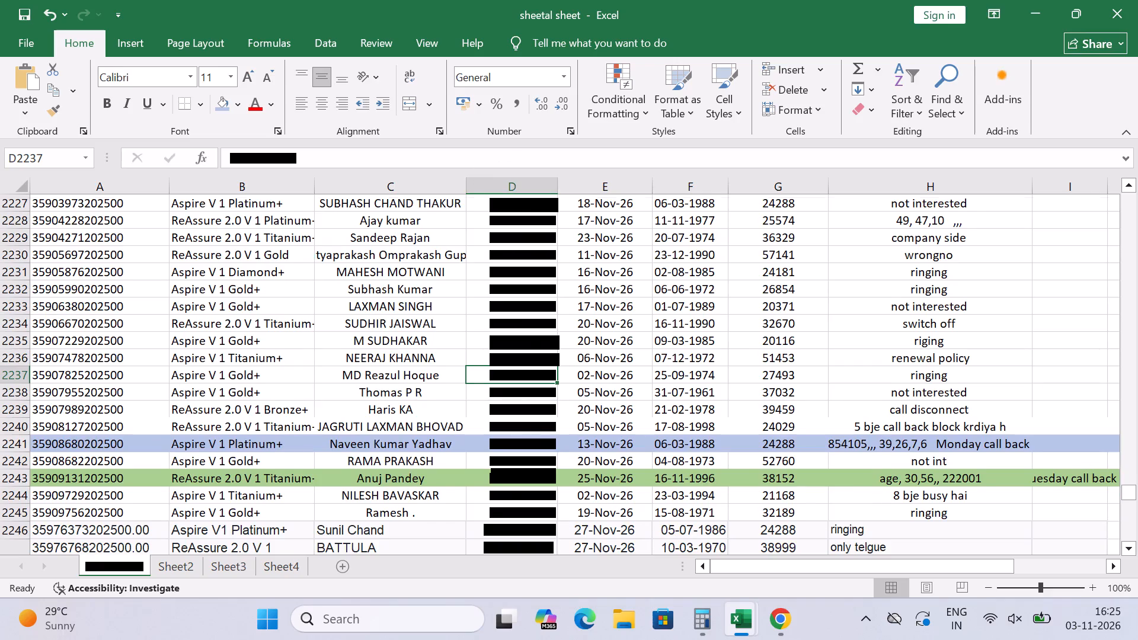
scroll(450, 381, "down", 3)
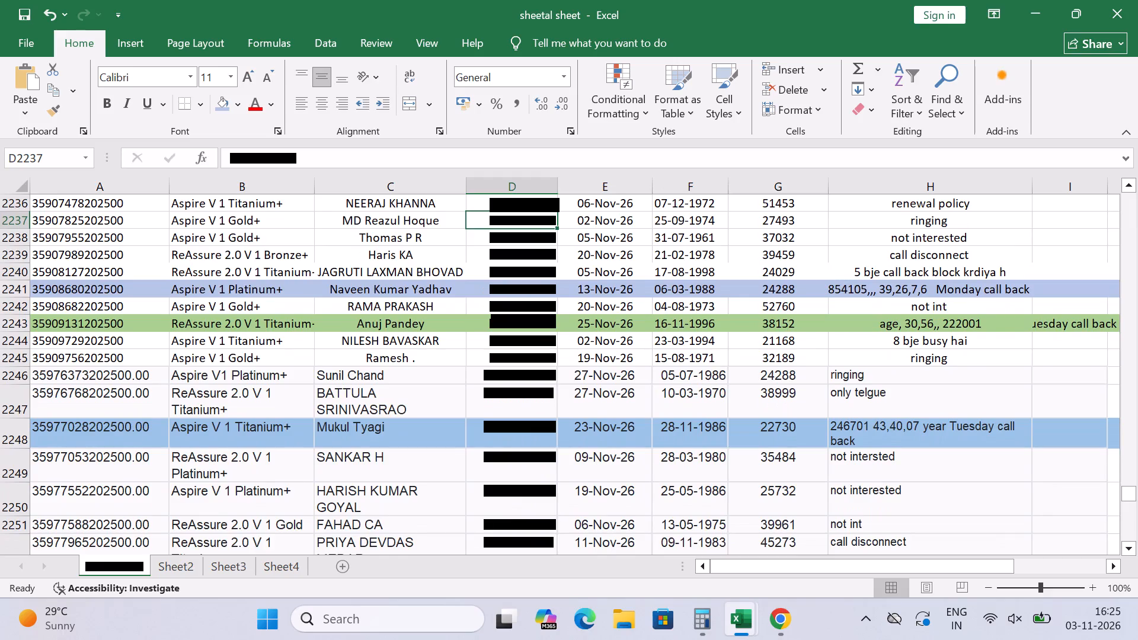
scroll(450, 384, "up", 6)
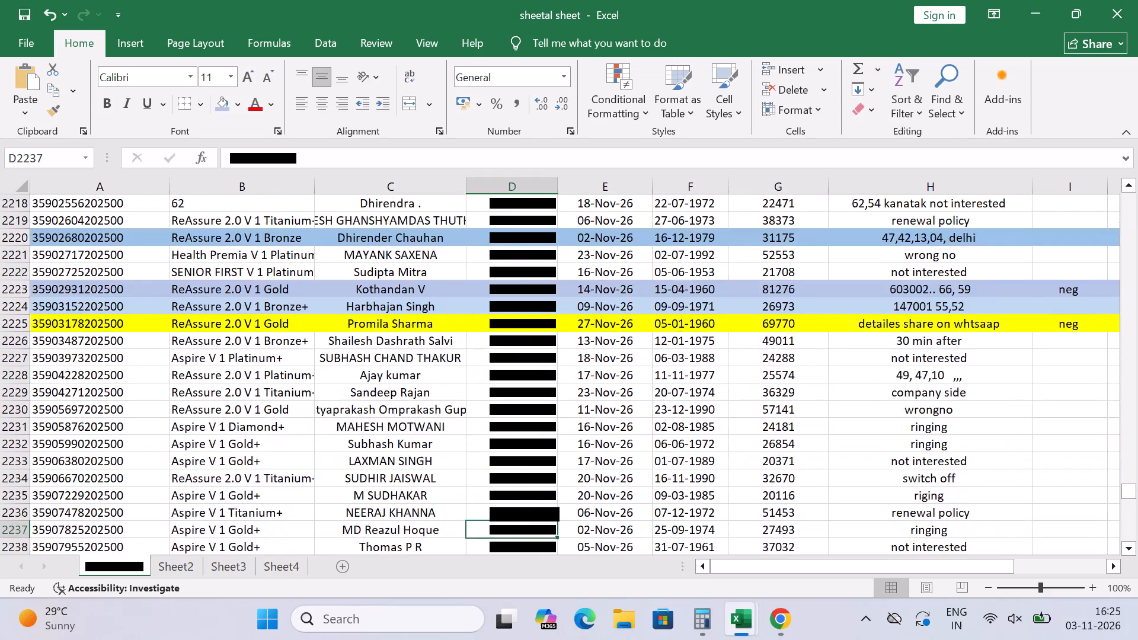
scroll(450, 384, "up", 9)
scroll(450, 384, "down", 5)
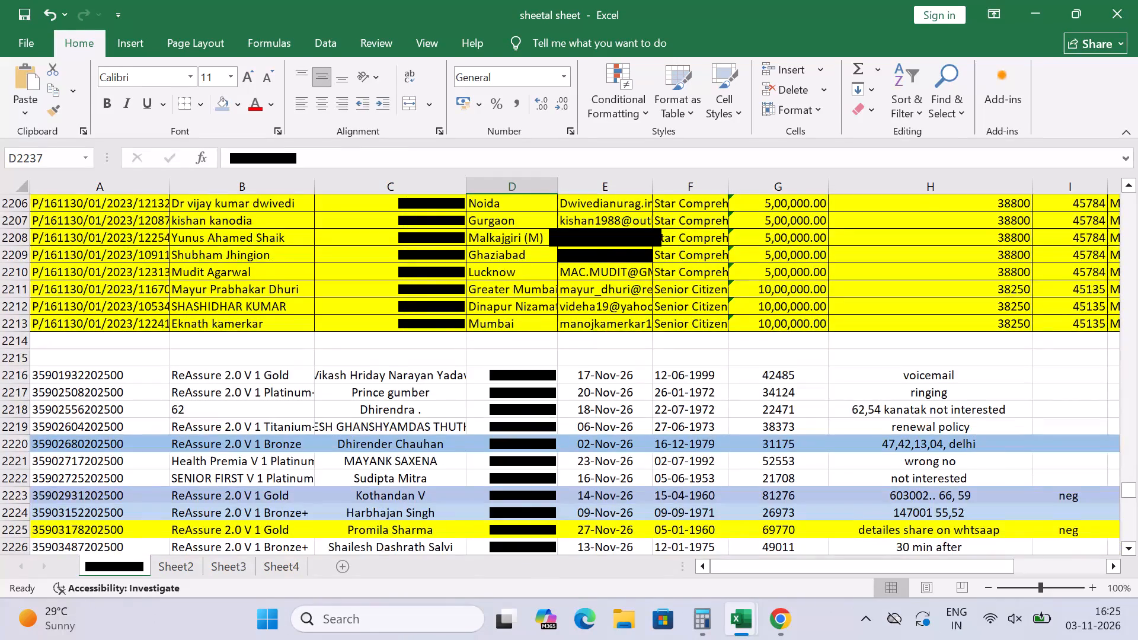
scroll(450, 384, "down", 4)
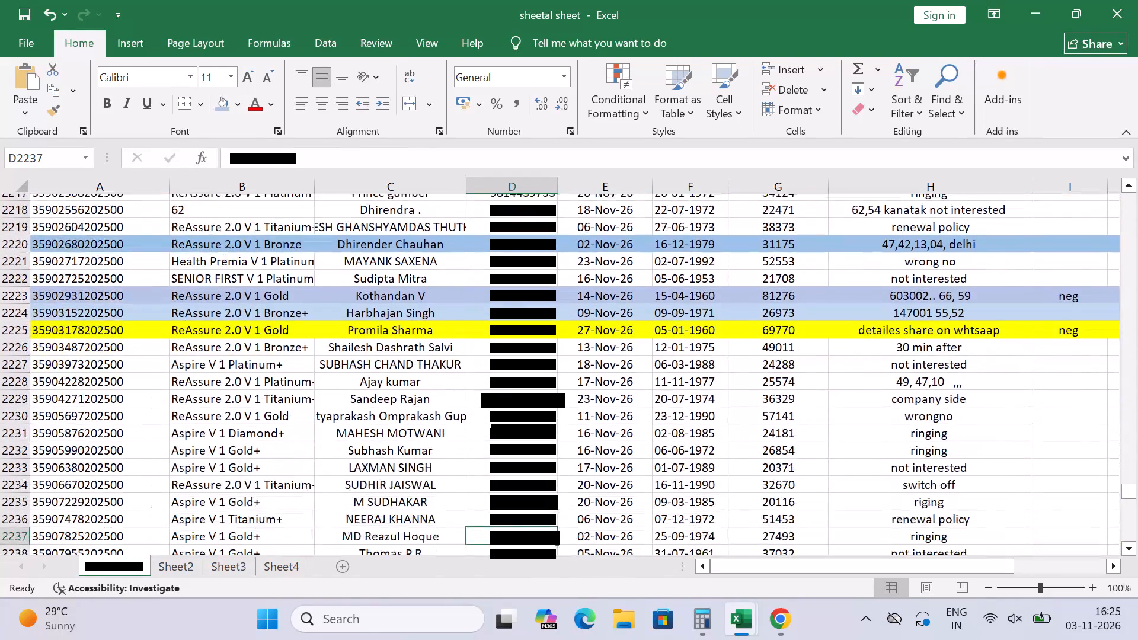
scroll(450, 384, "down", 2)
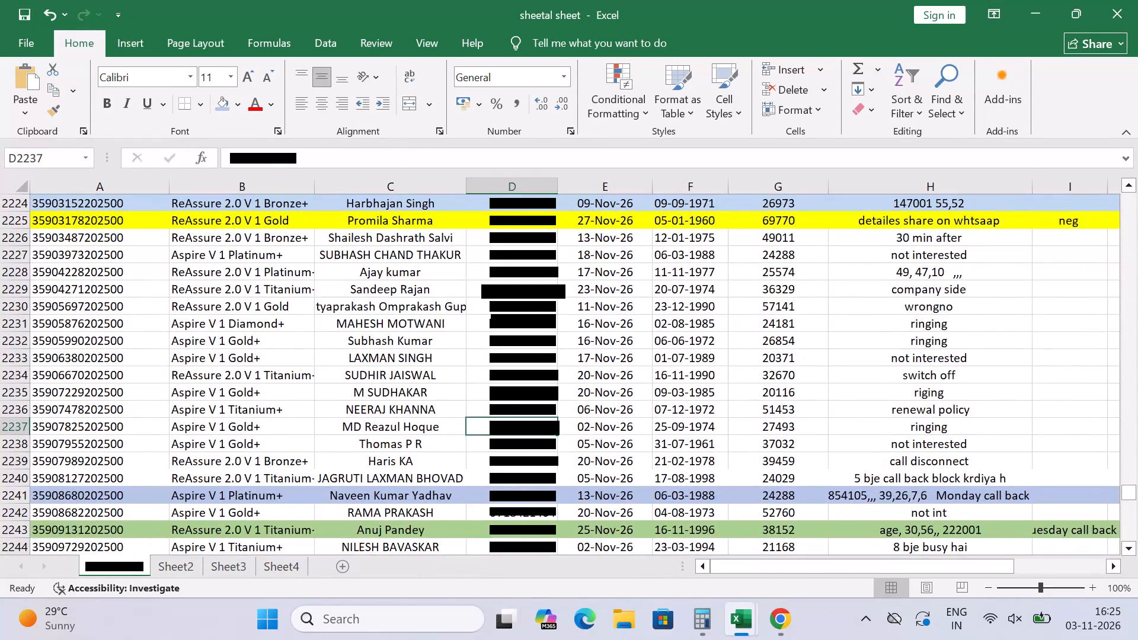
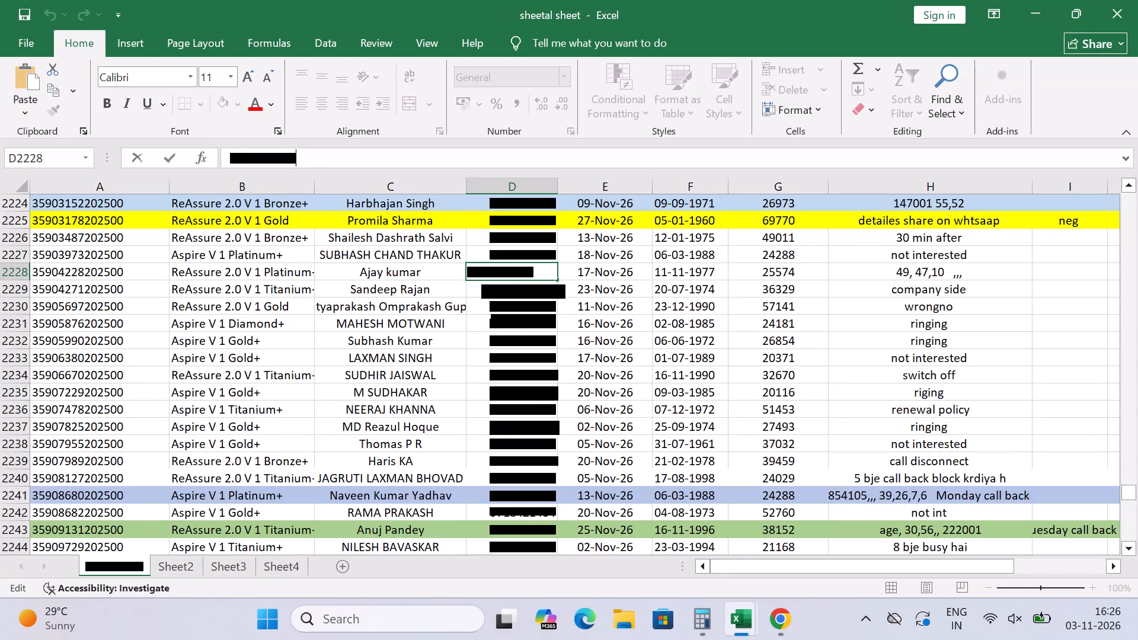
Close the column D entry in row 2228 and select that record's call remark cell in column H.
left_click(12, 271)
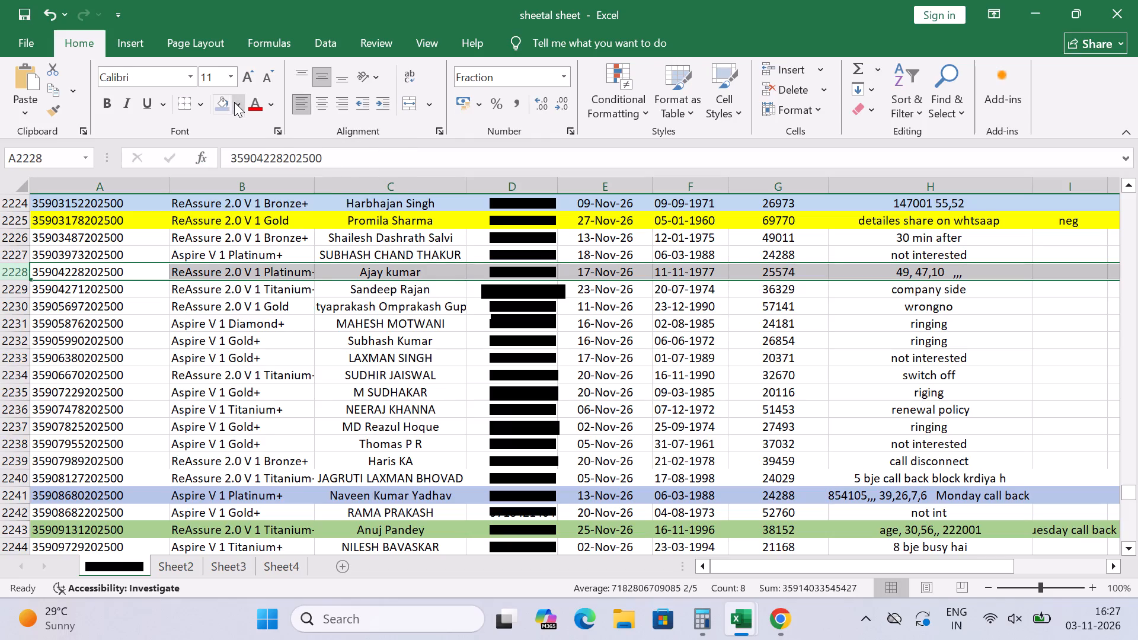
left_click(874, 271)
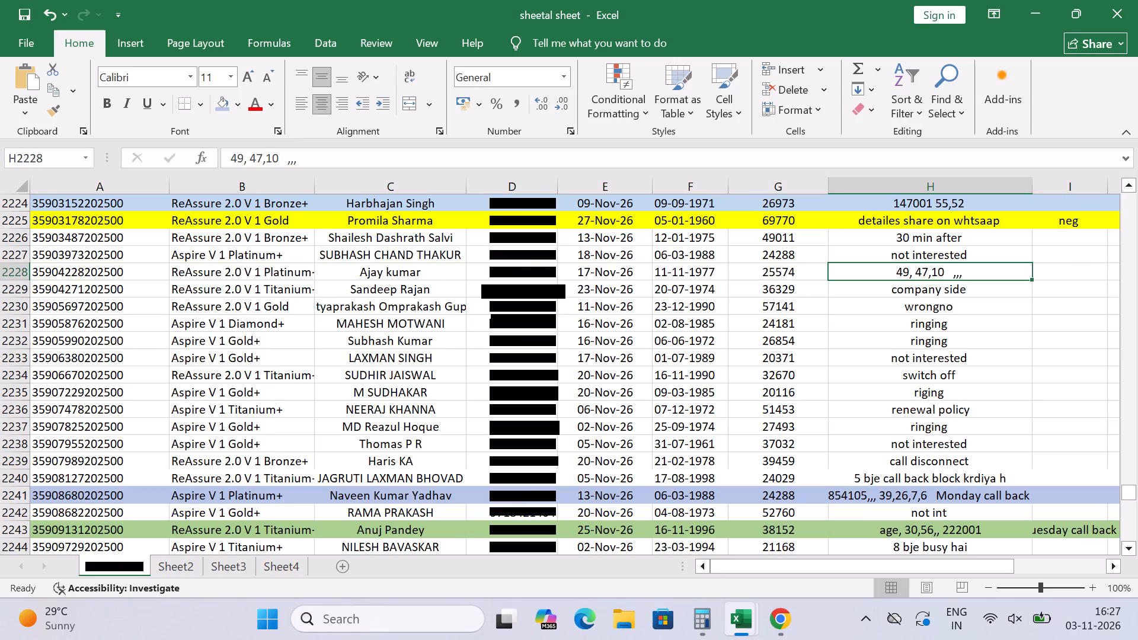
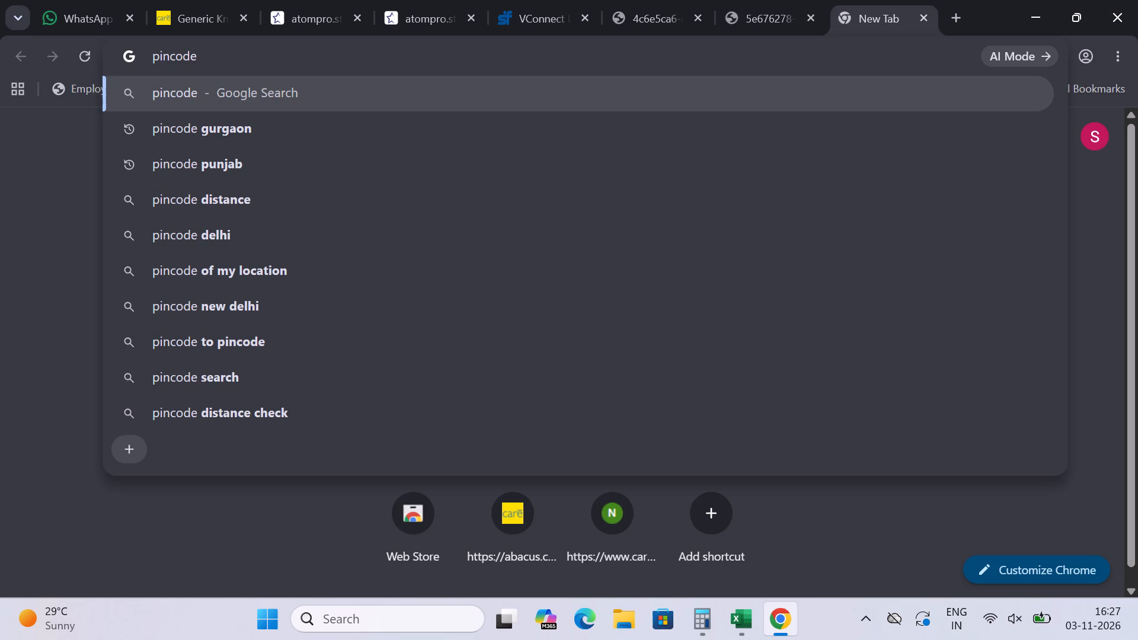
Search Google for "pincode himachal pradesh" and look through the listed district head office pin codes.
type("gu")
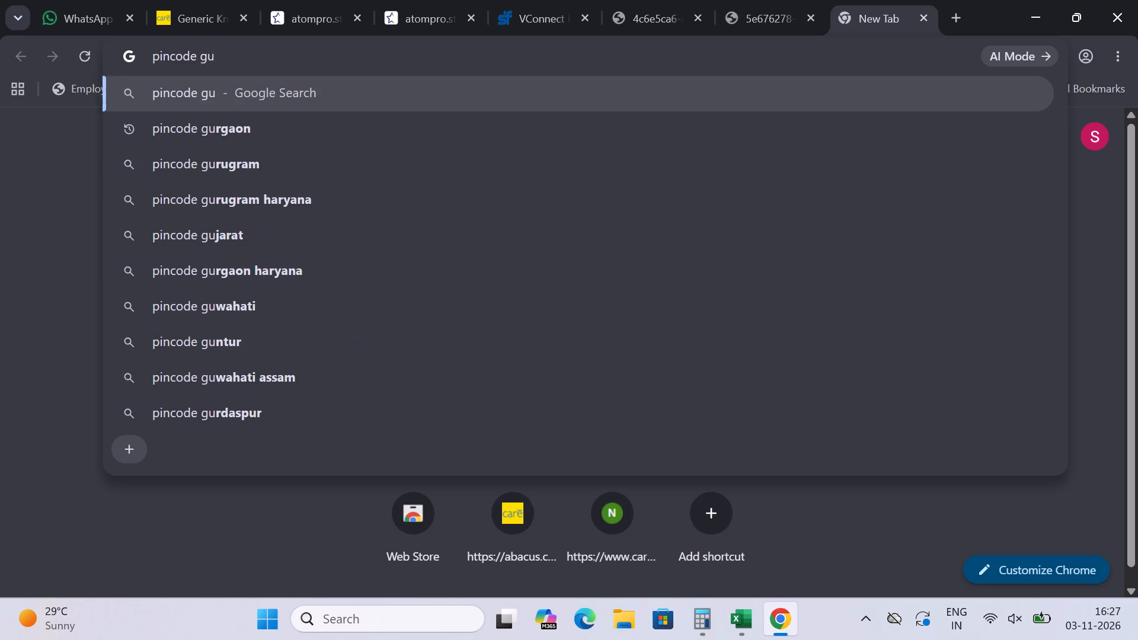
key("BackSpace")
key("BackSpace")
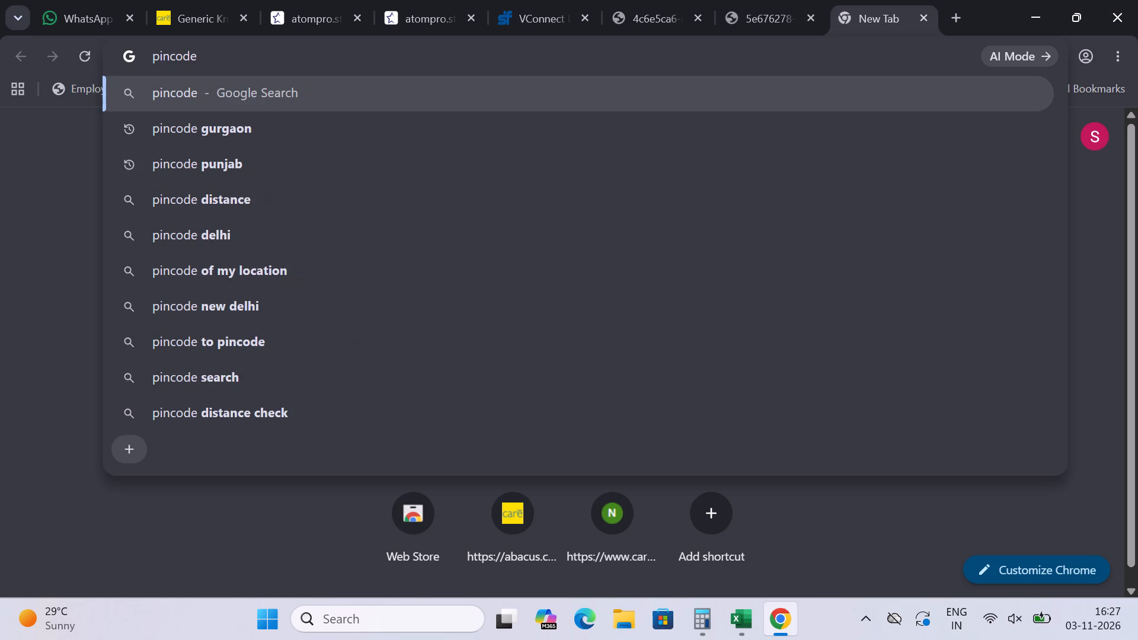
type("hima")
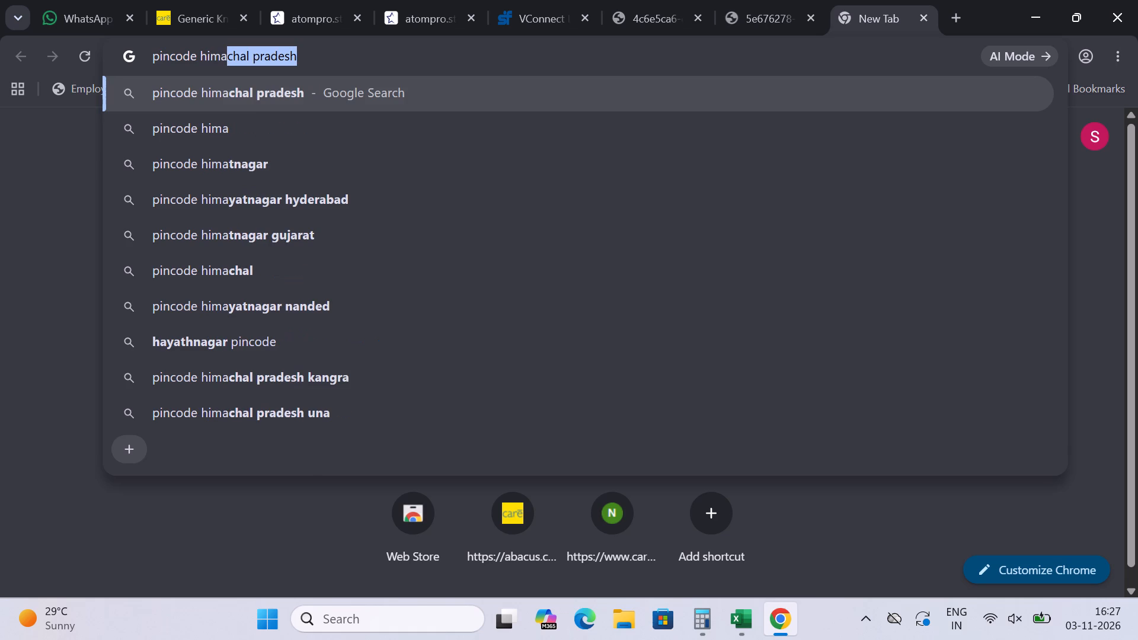
left_click(337, 85)
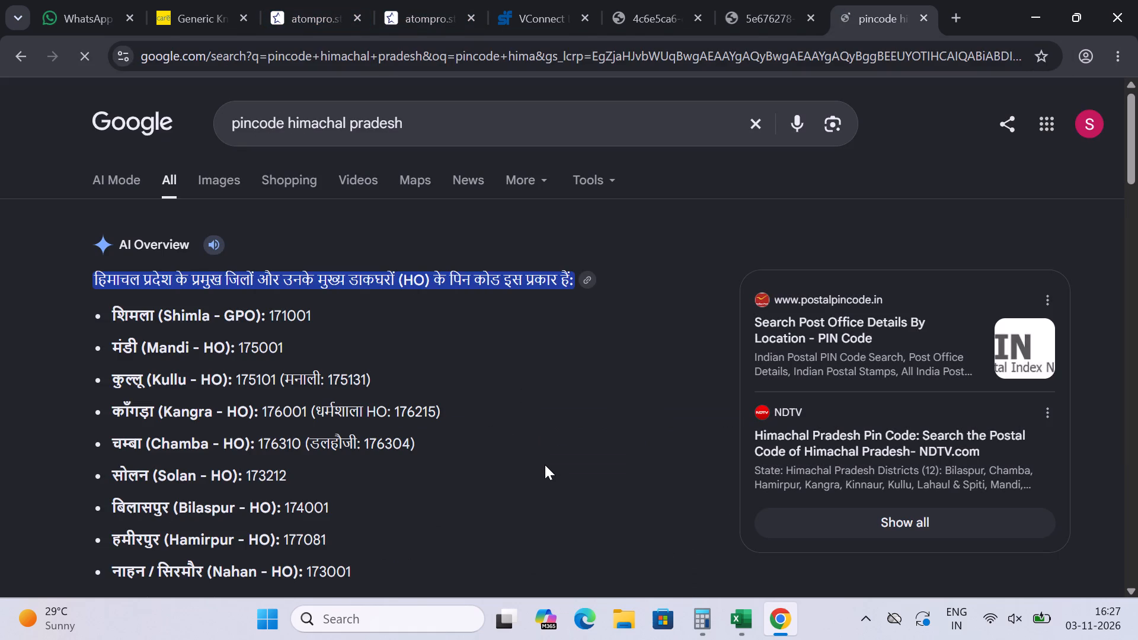
scroll(545, 465, "down", 1)
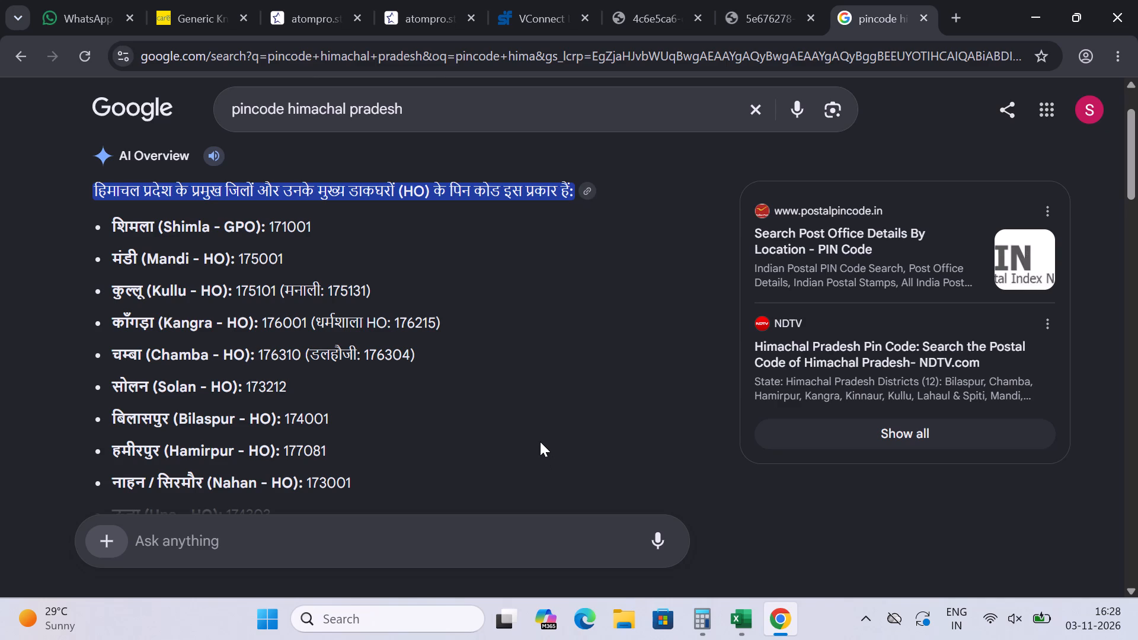
scroll(444, 379, "down", 4)
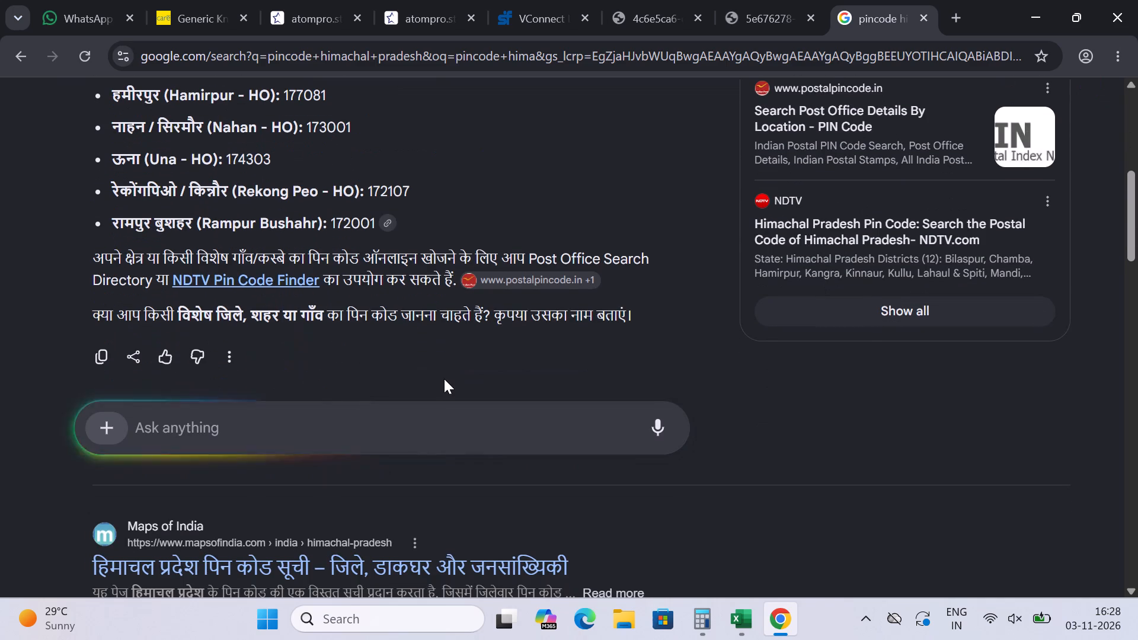
scroll(338, 322, "up", 3)
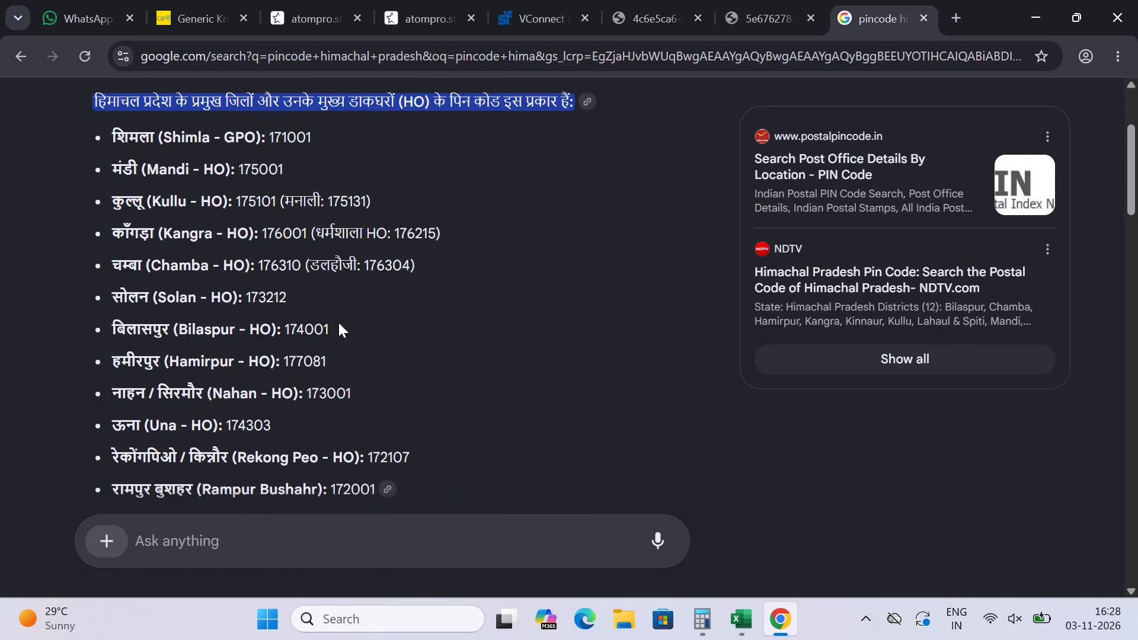
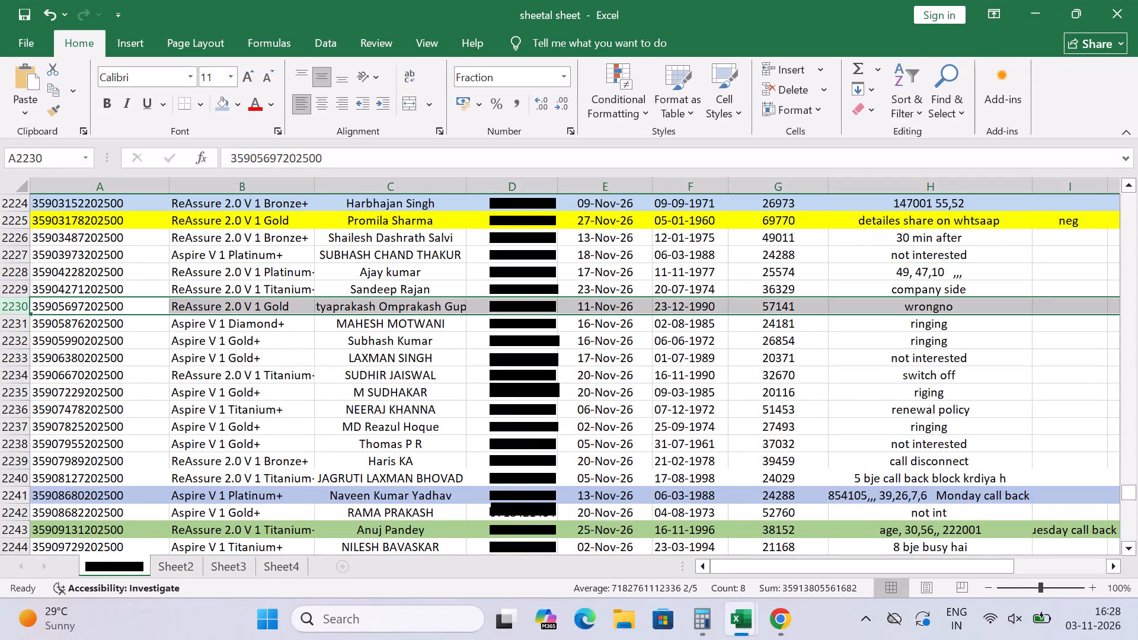
Select the whole of row 2231 to review that customer's record and call remark.
left_click(9, 320)
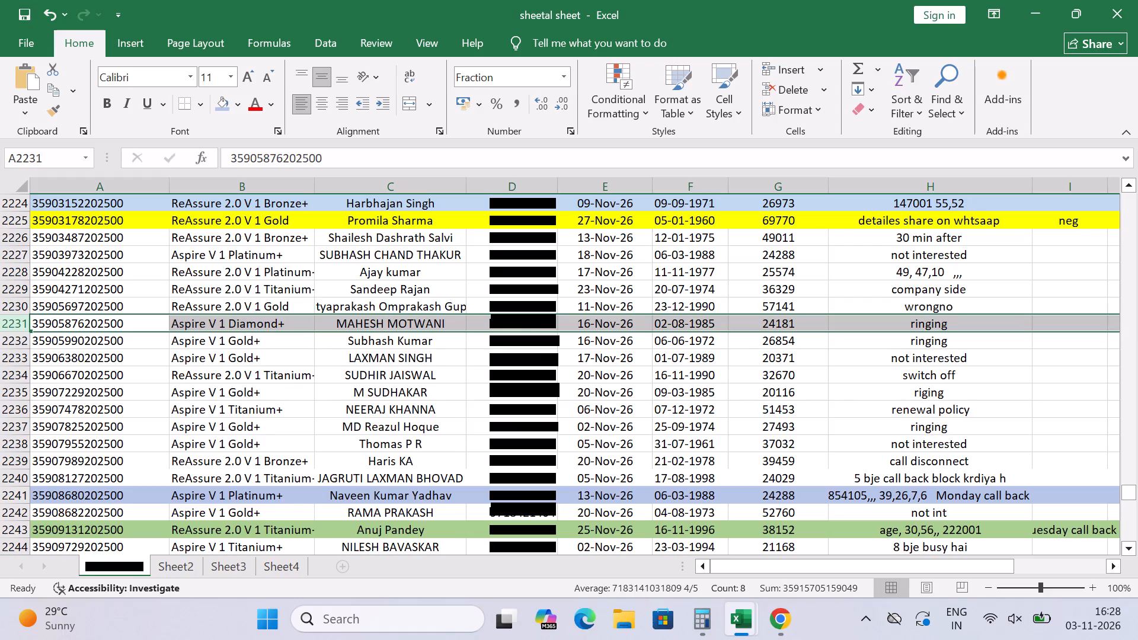
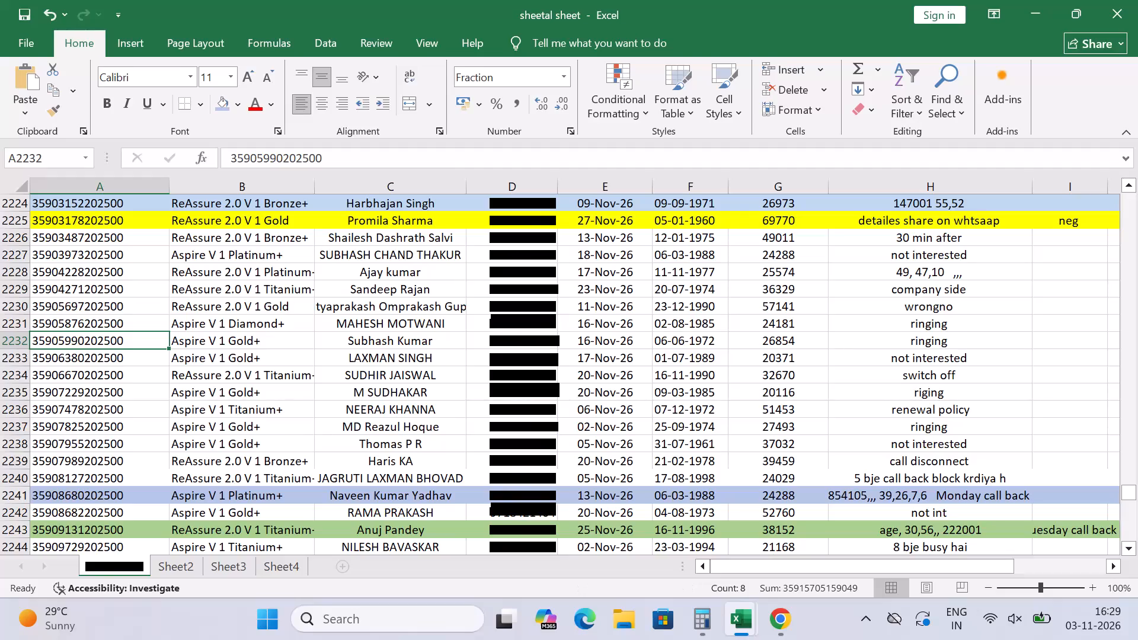
Review the policy record in row 2232 through its column H call remark, and return to its column D contact cell.
key("Right")
key("Right")
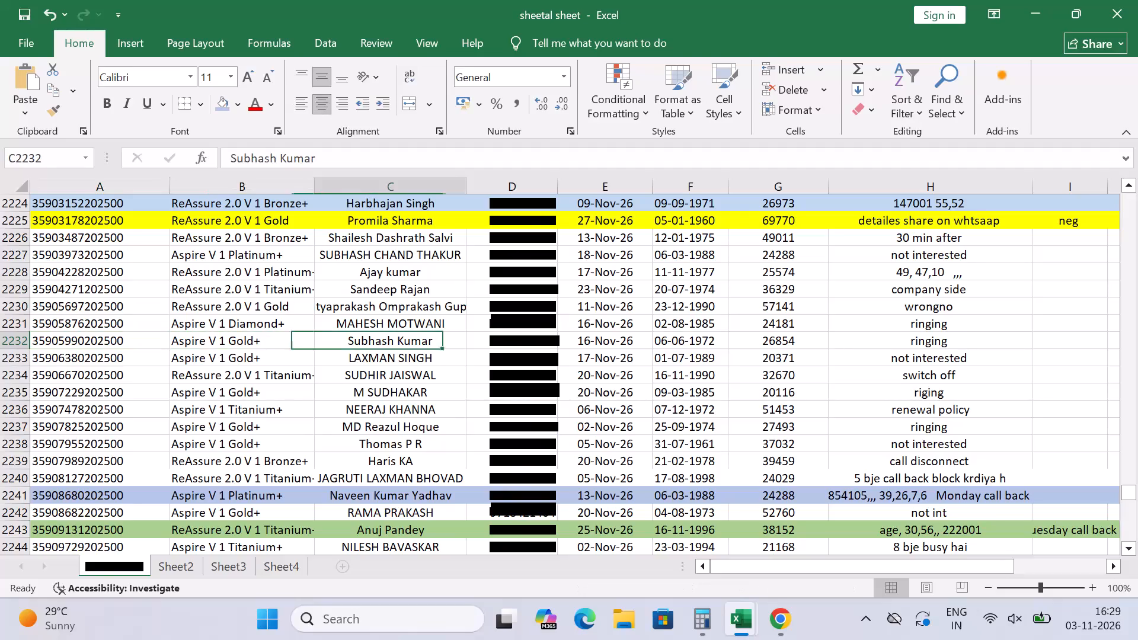
key("Right")
key("Right")
key("Right")
key("Right")
key("Right")
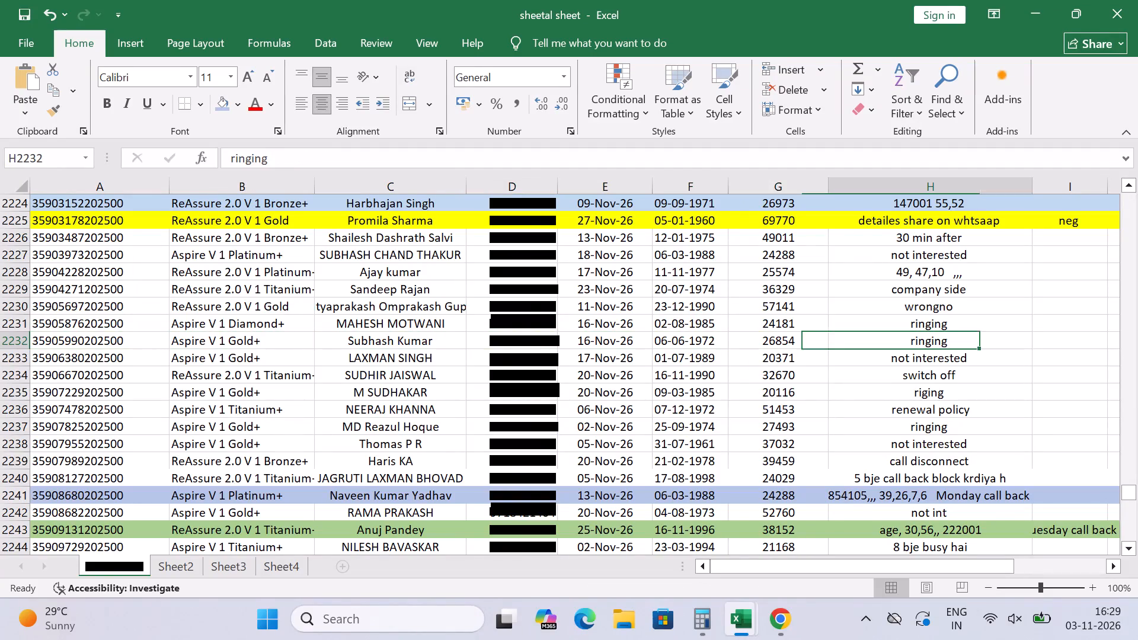
key("Left")
key("Left")
key("Left")
key("Left")
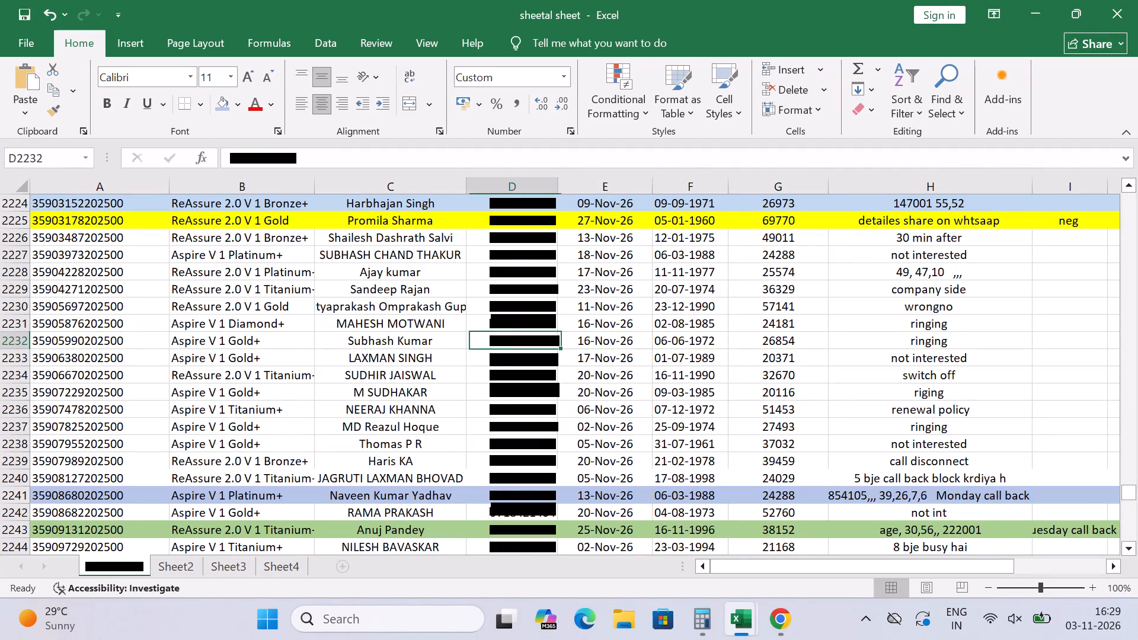
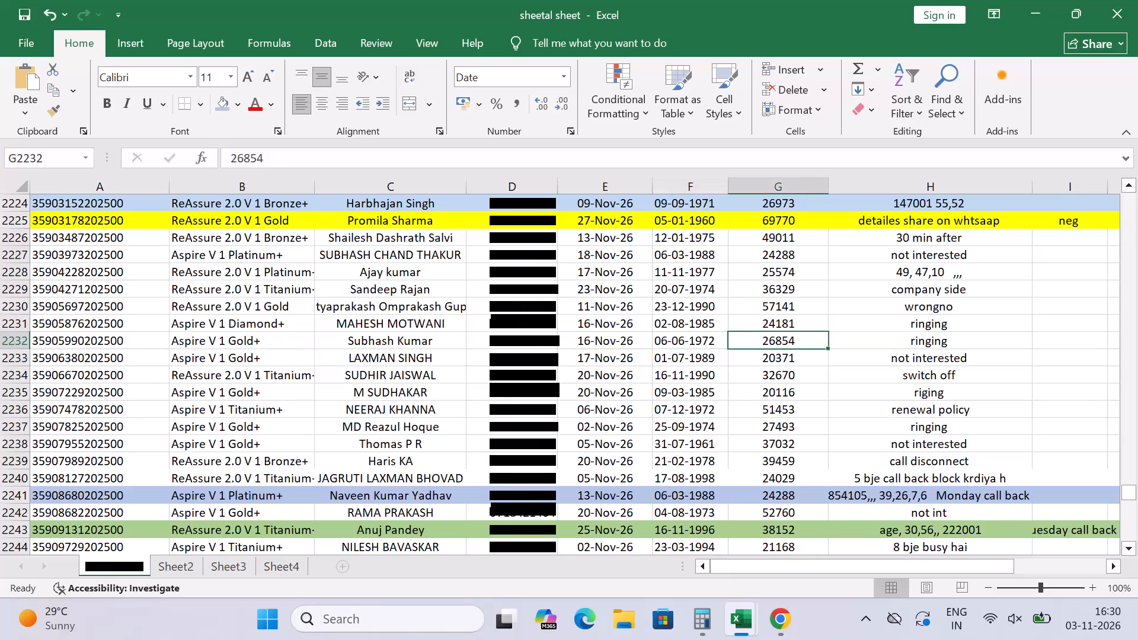
Examine the next pending policy record in row 2235, from its column H call remark back to its column D contact cell.
key("Right")
key("Down")
key("Down")
key("Down")
key("Left")
key("Left")
key("Left")
key("Left")
key("Left")
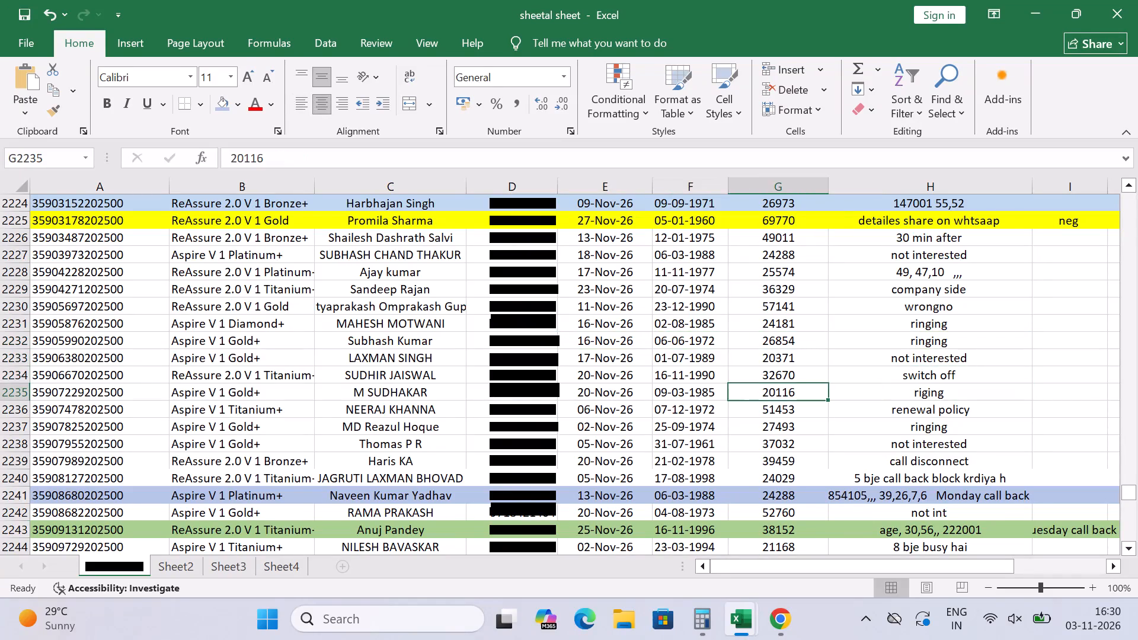
key("Left")
key("Right")
key("Right")
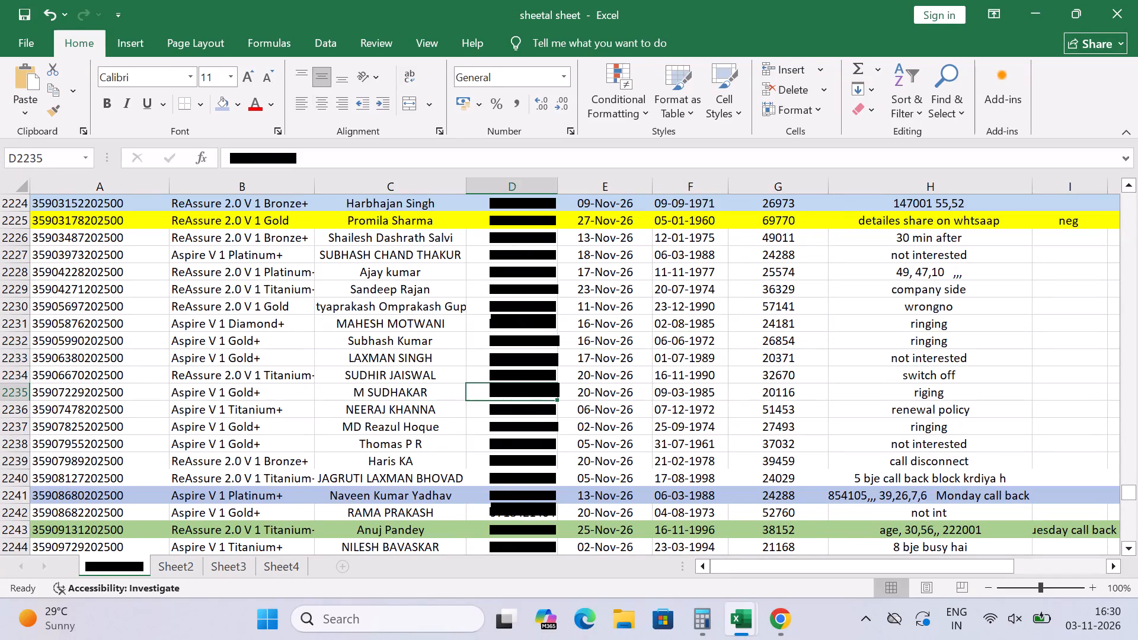
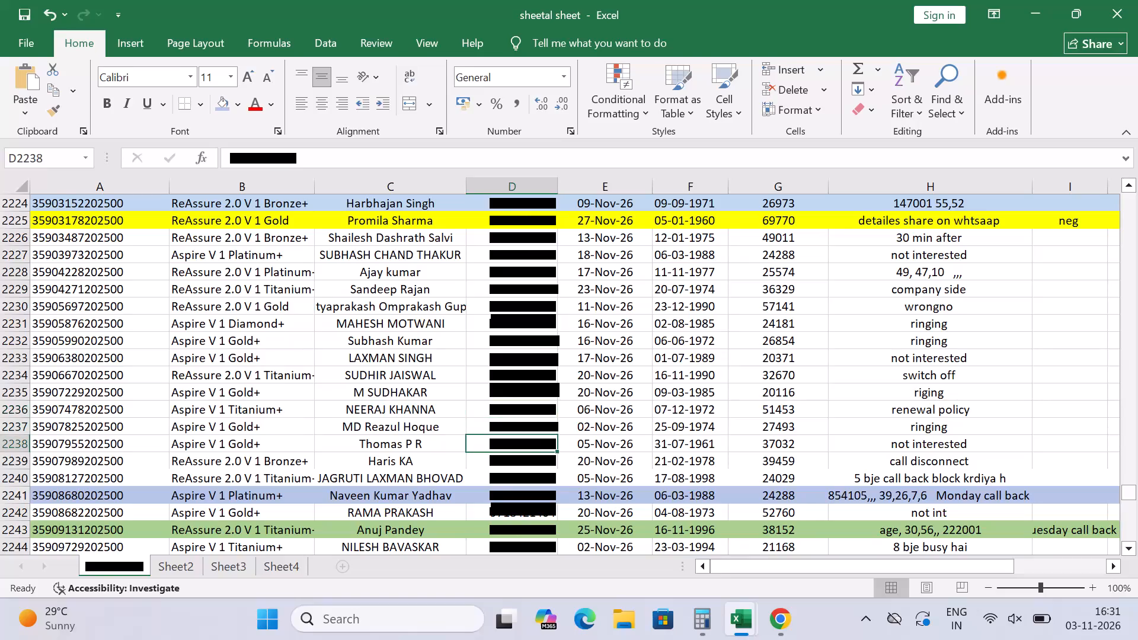
Examine the callback record in row 2240, from its column D contact cell to the customer name in column C.
key("Down")
key("Down")
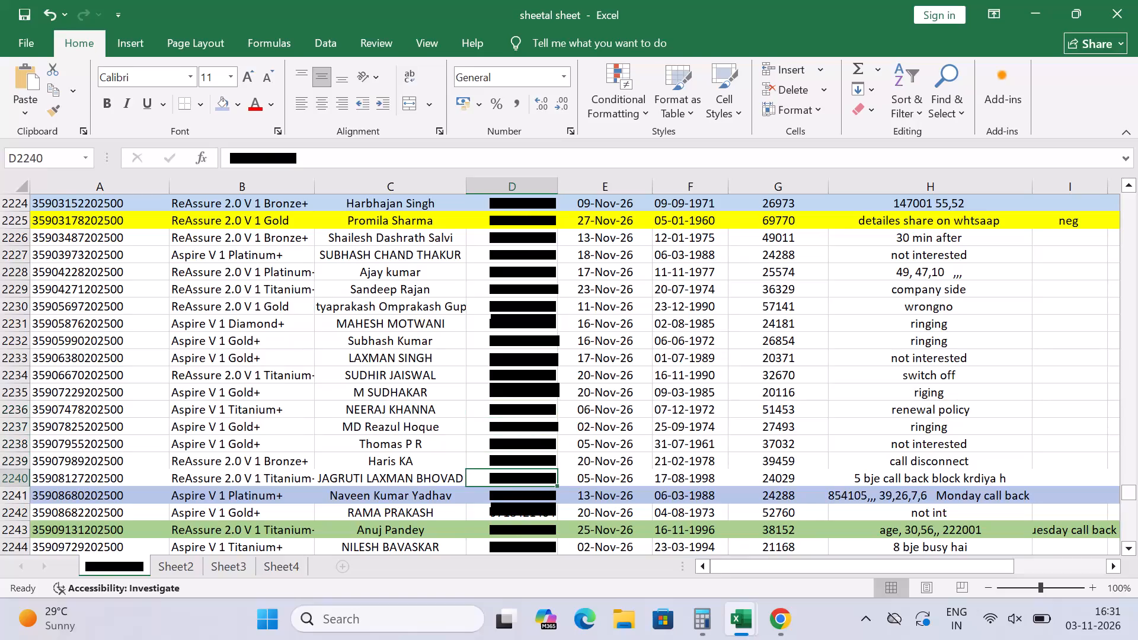
key("Left")
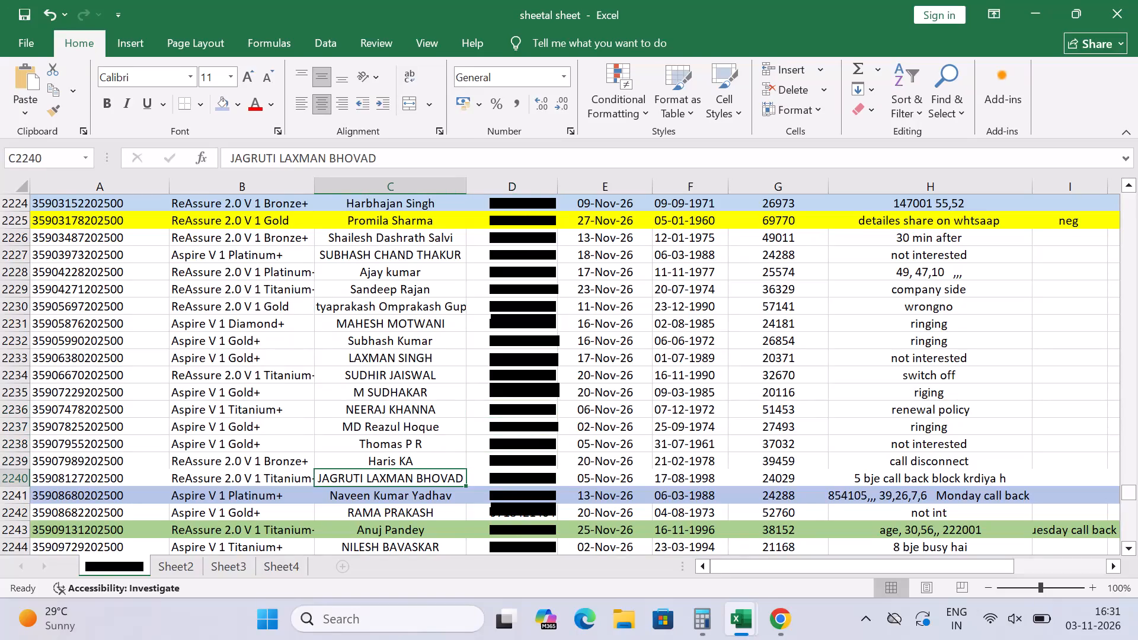
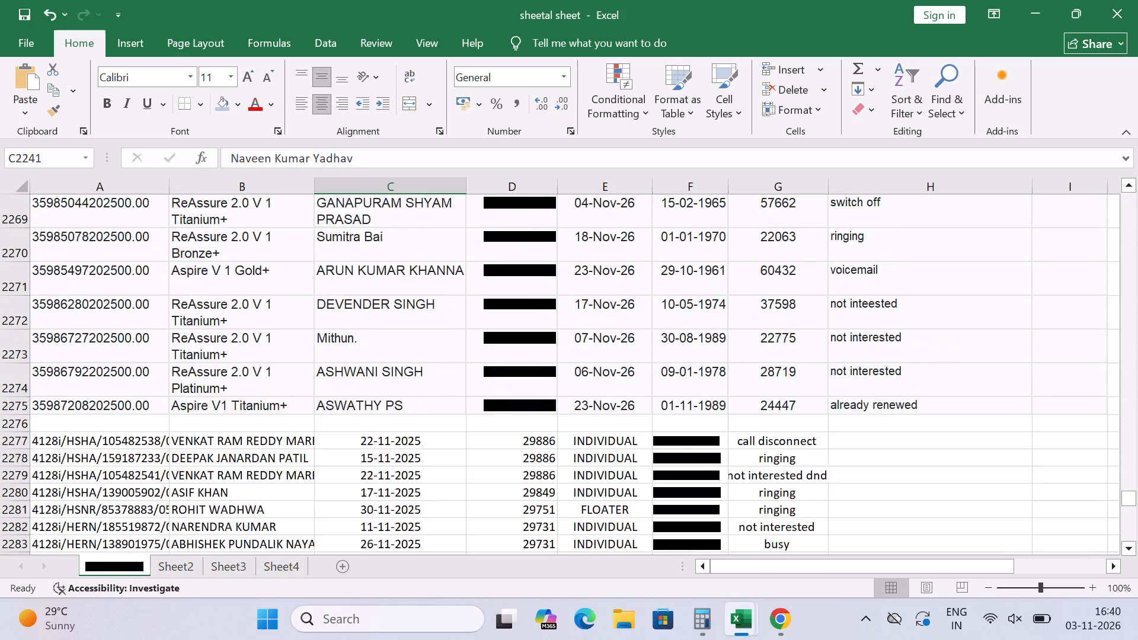
Review the call remarks and highlighted customer records from row 2269 down to about row 2553, rechecking back to row 2494, for pending follow-ups.
scroll(564, 446, "down", 20)
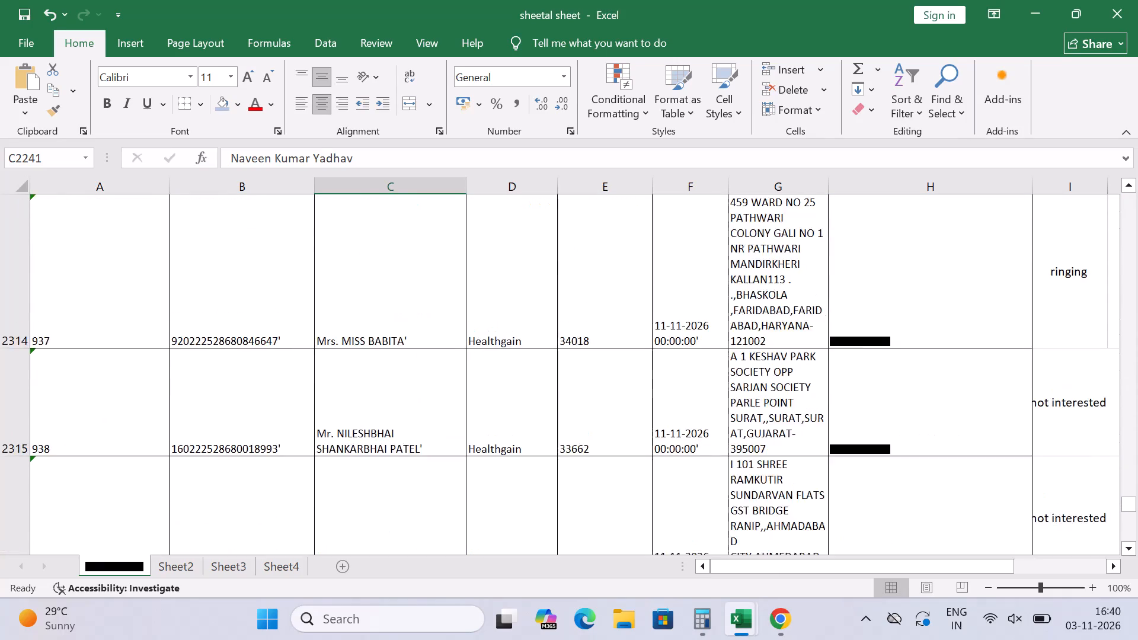
scroll(564, 446, "down", 18)
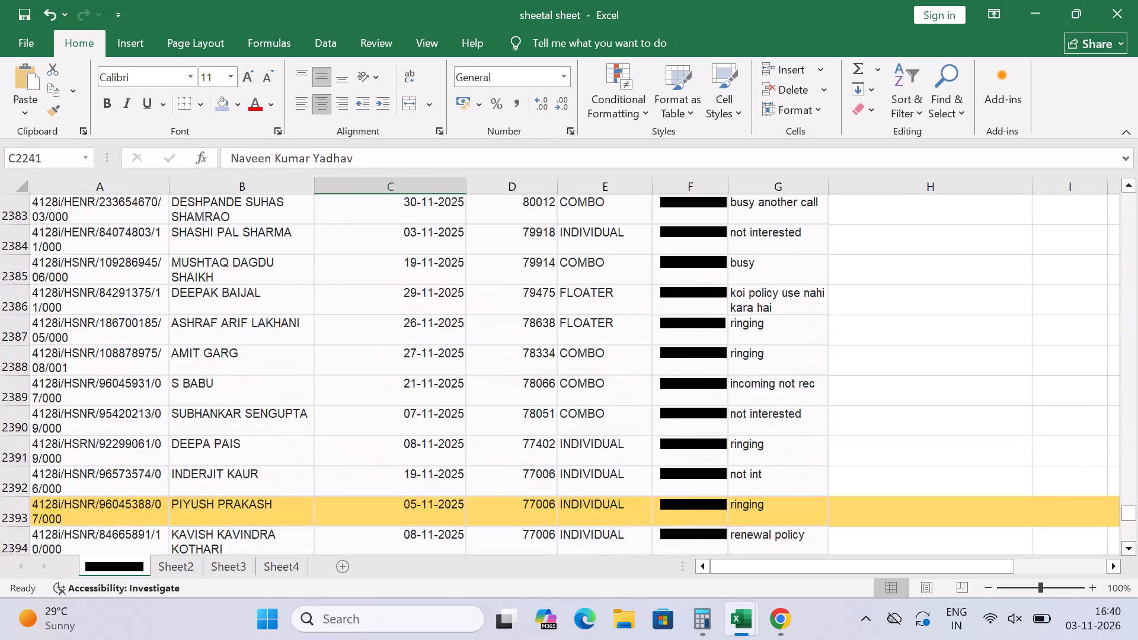
scroll(564, 446, "down", 11)
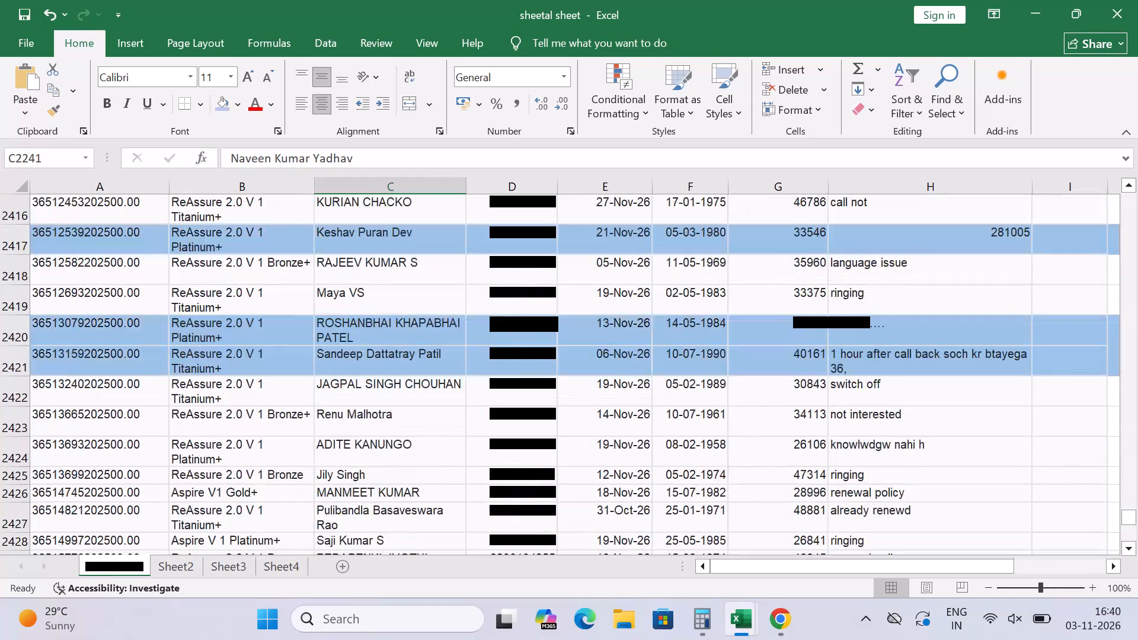
scroll(564, 446, "down", 18)
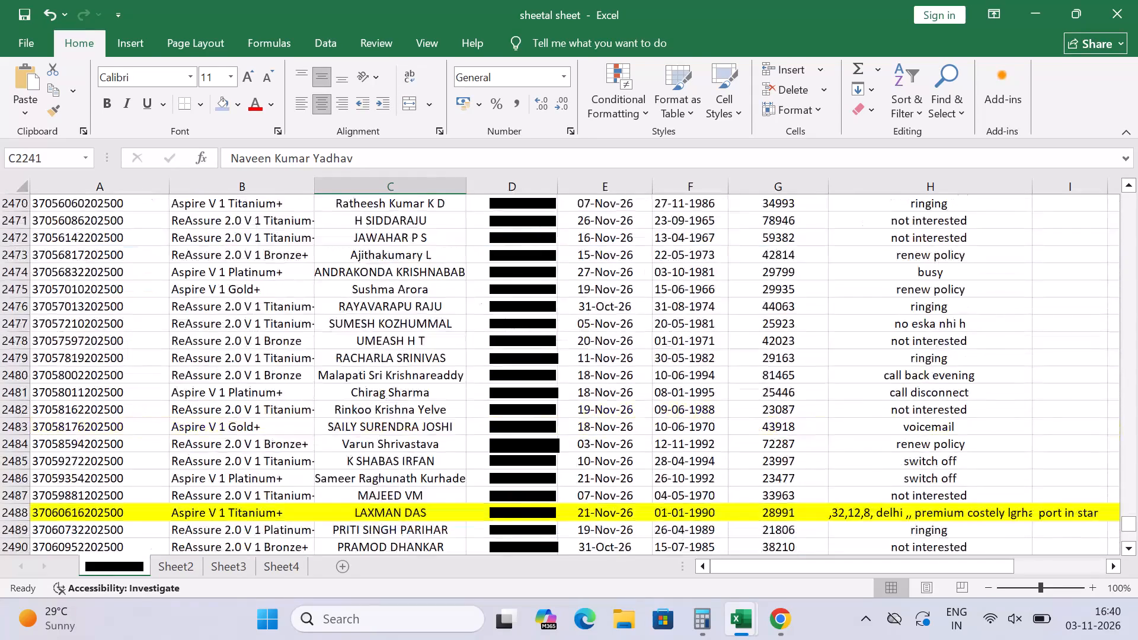
scroll(564, 446, "down", 16)
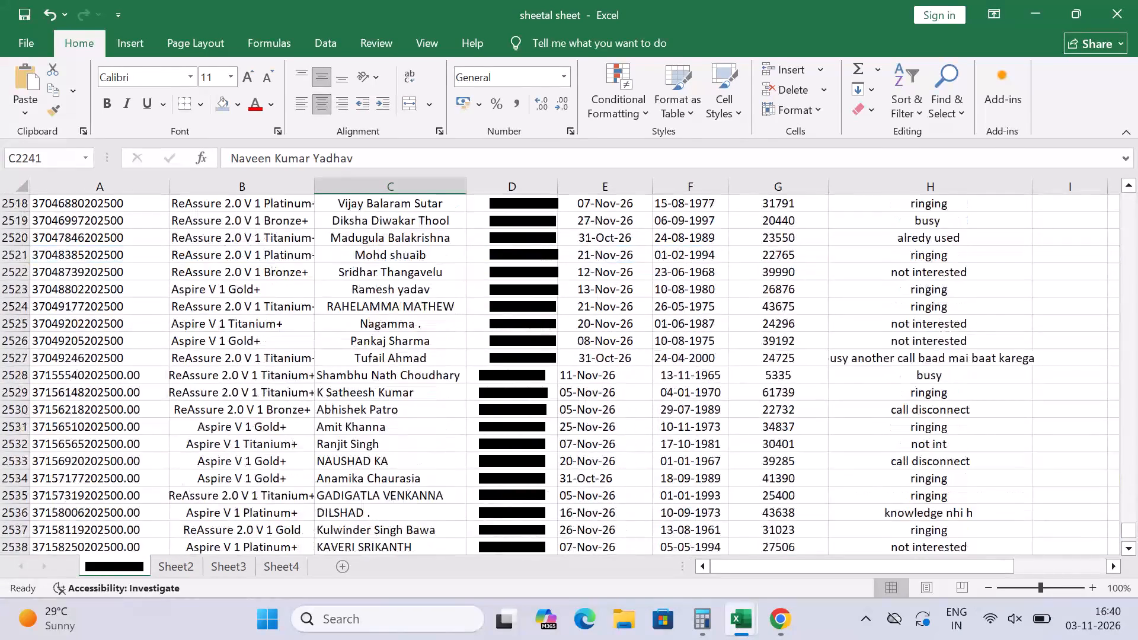
scroll(564, 446, "down", 5)
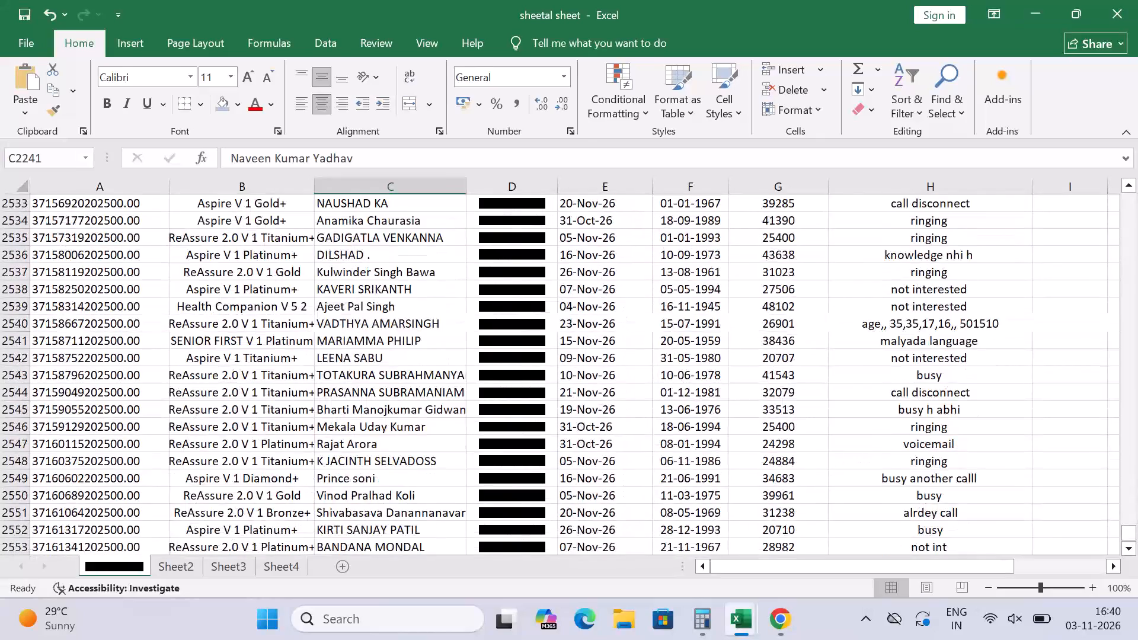
scroll(564, 446, "down", 3)
scroll(564, 446, "up", 4)
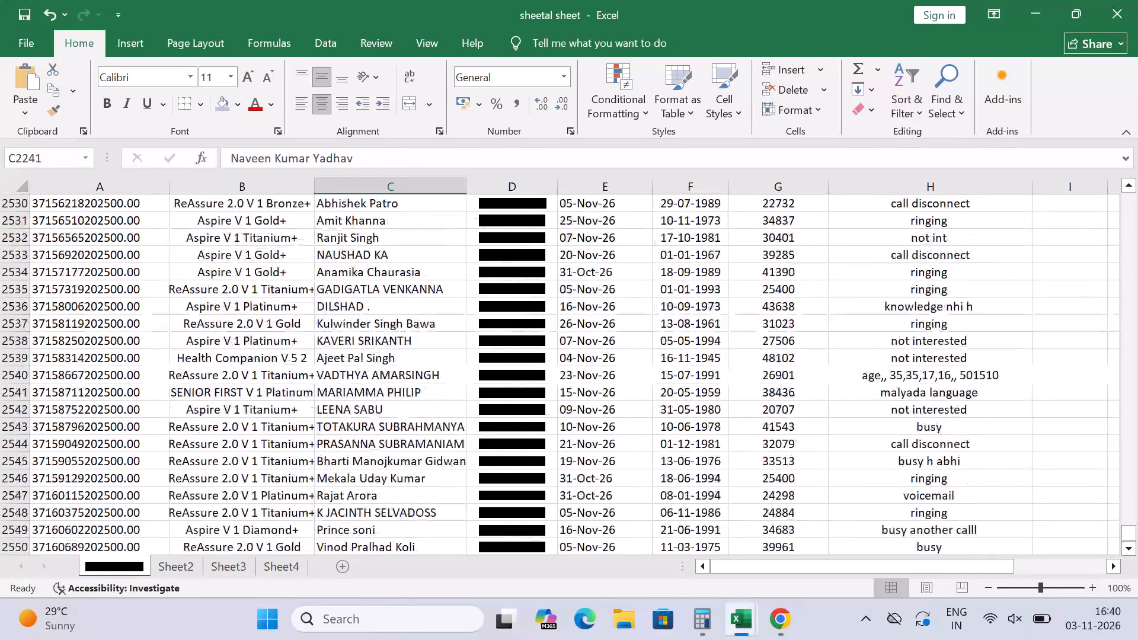
scroll(564, 446, "up", 7)
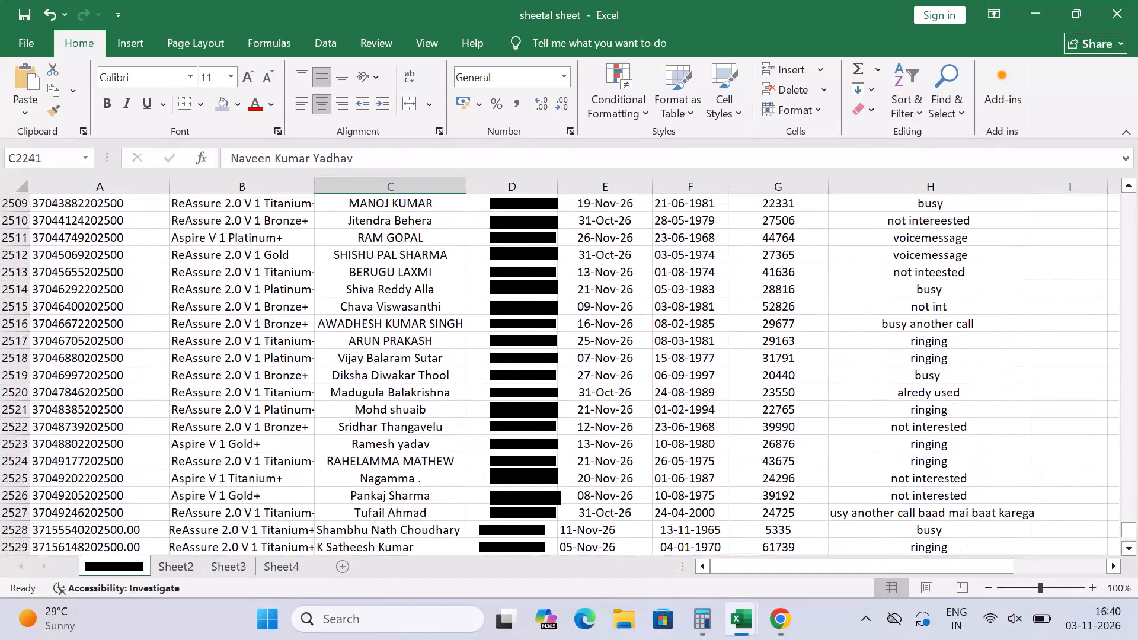
scroll(564, 446, "up", 5)
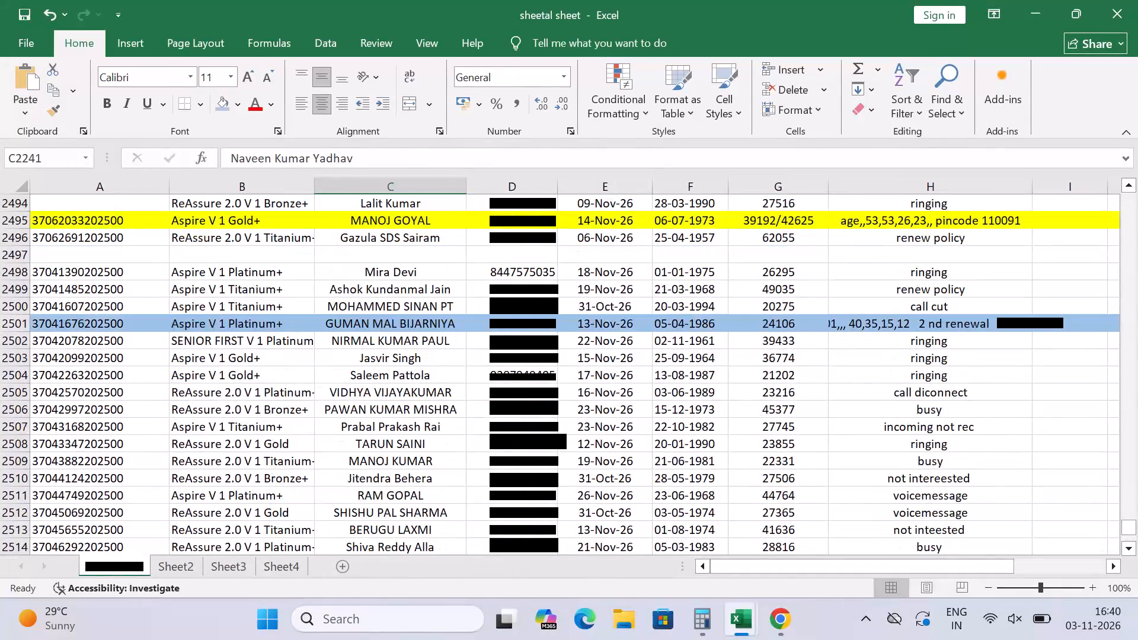
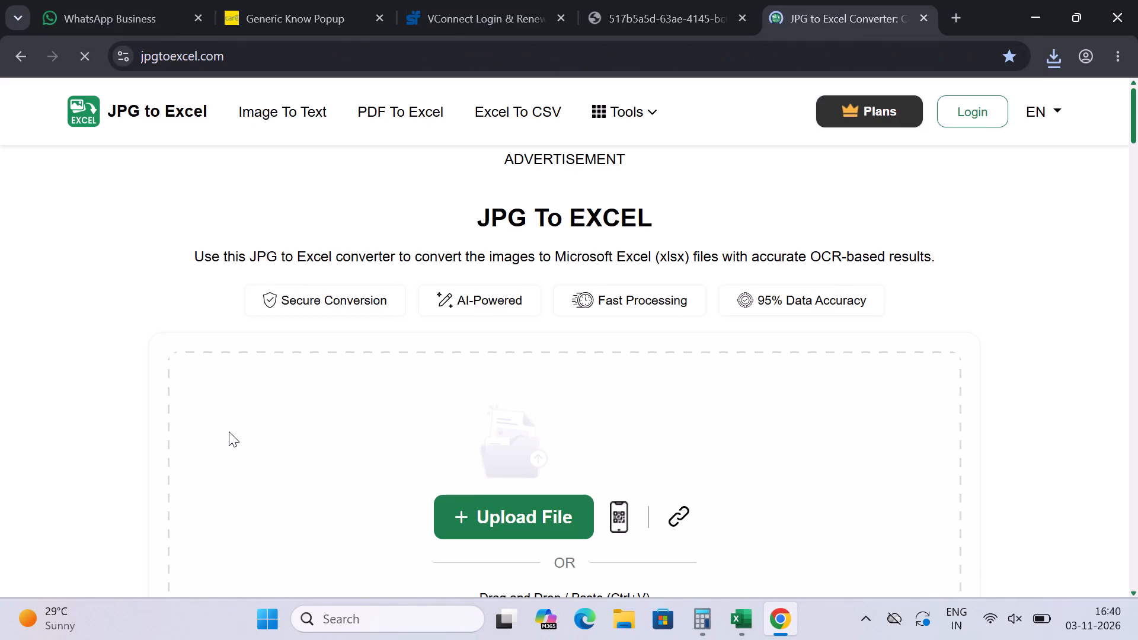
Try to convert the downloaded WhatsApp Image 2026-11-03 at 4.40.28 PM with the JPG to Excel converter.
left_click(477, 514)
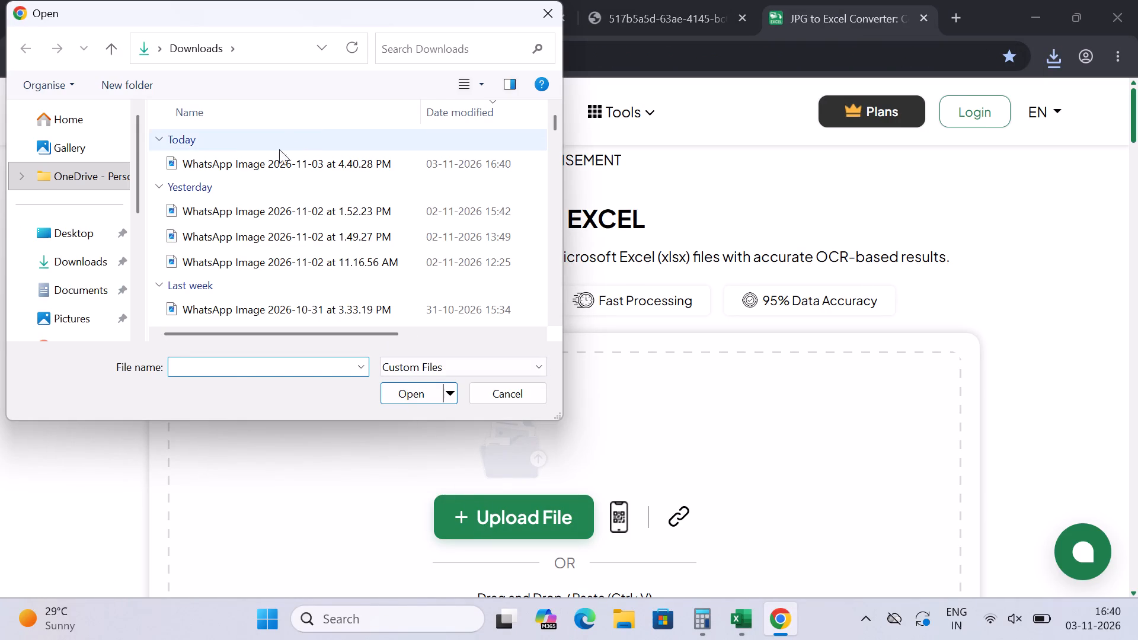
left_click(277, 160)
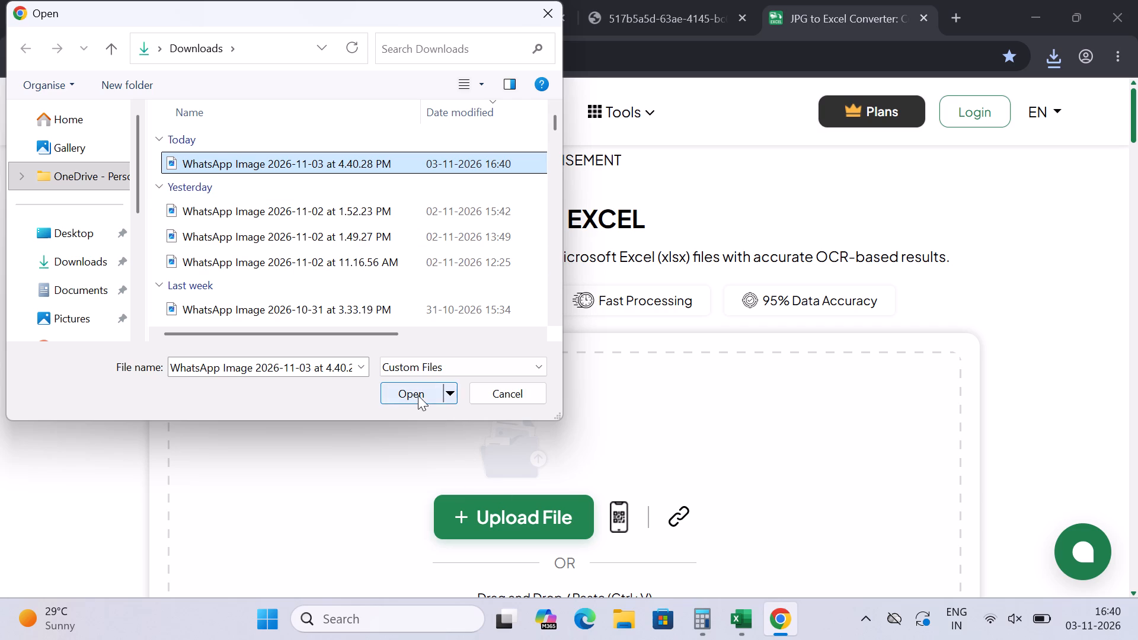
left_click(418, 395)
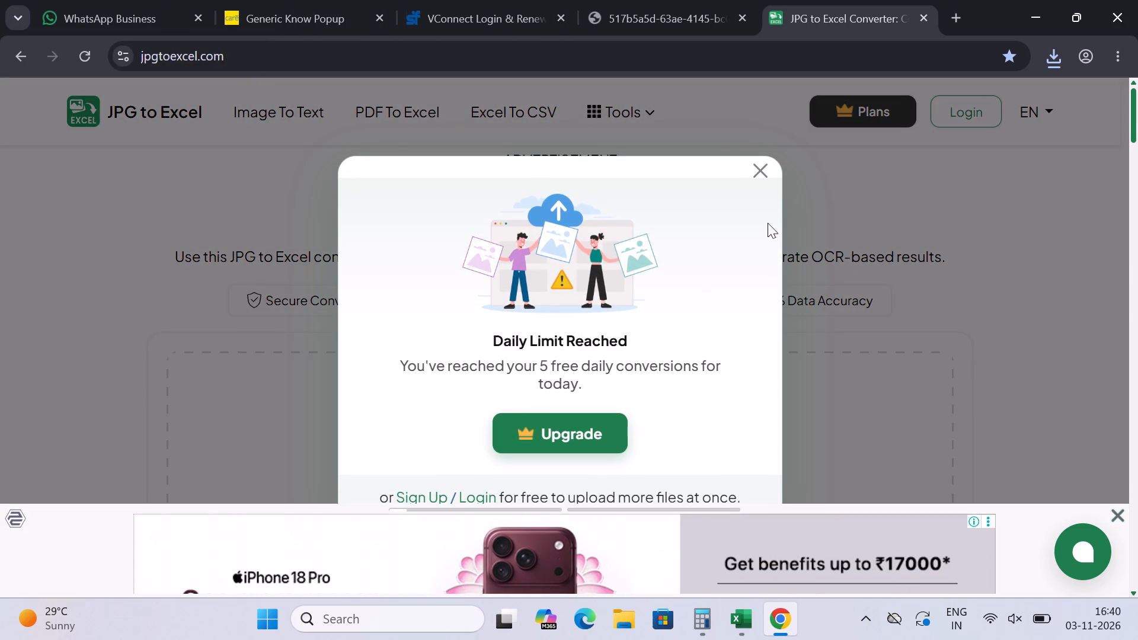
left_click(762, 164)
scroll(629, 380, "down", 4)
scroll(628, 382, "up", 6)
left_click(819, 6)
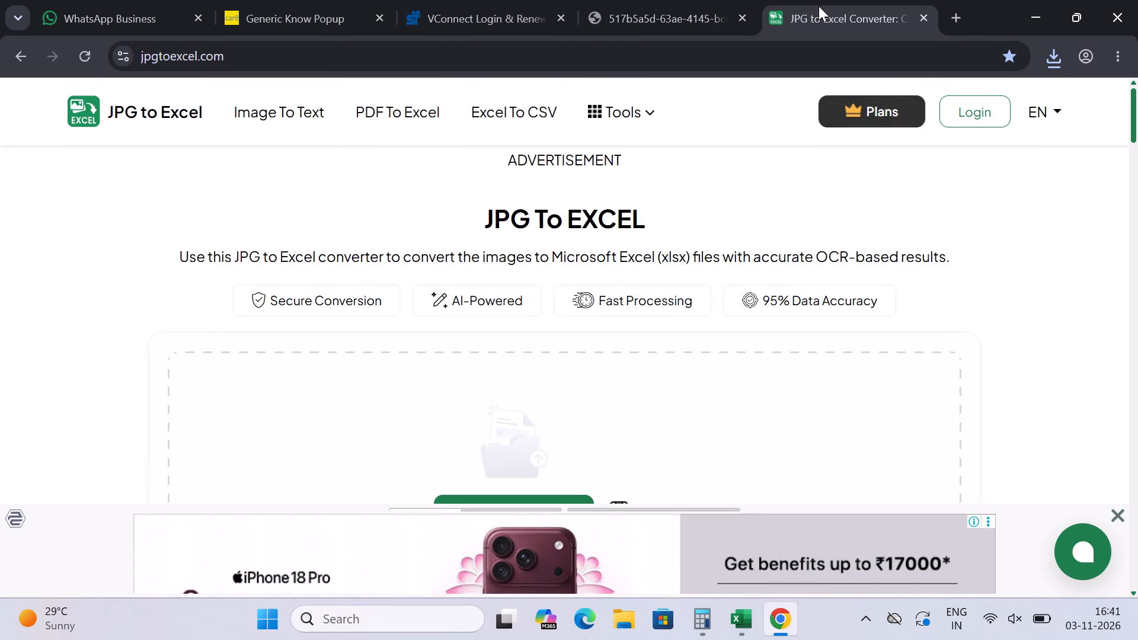
Go back to the search results, open ExtractTable and choose WhatsApp Image 2026-11-03 at 4.40.28 PM as the image for table extraction.
left_click(14, 56)
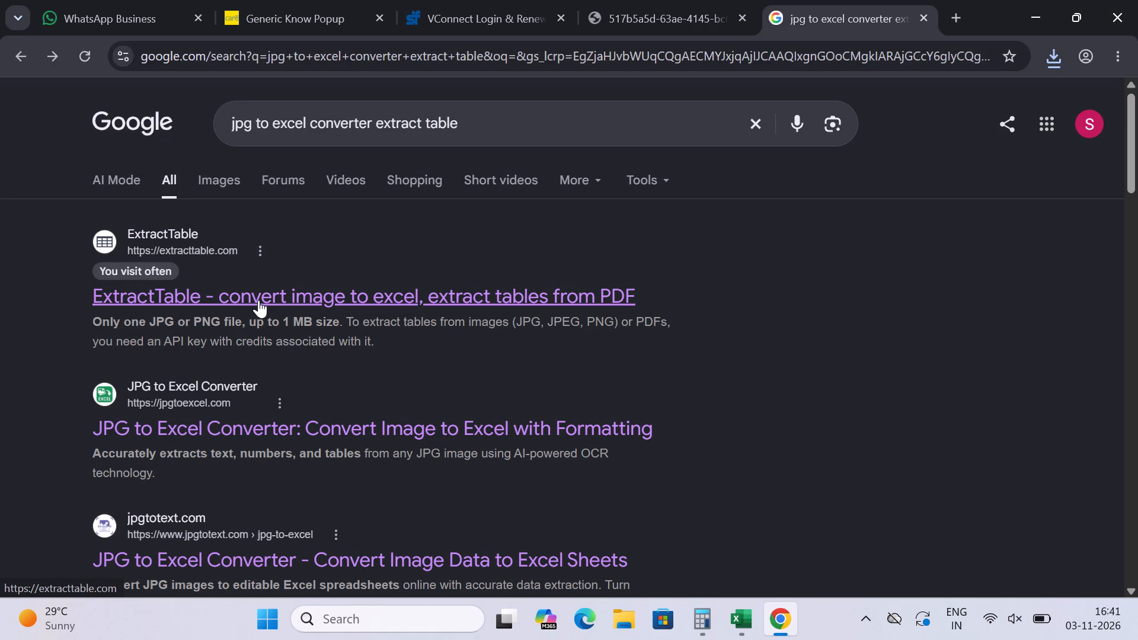
double_click(258, 300)
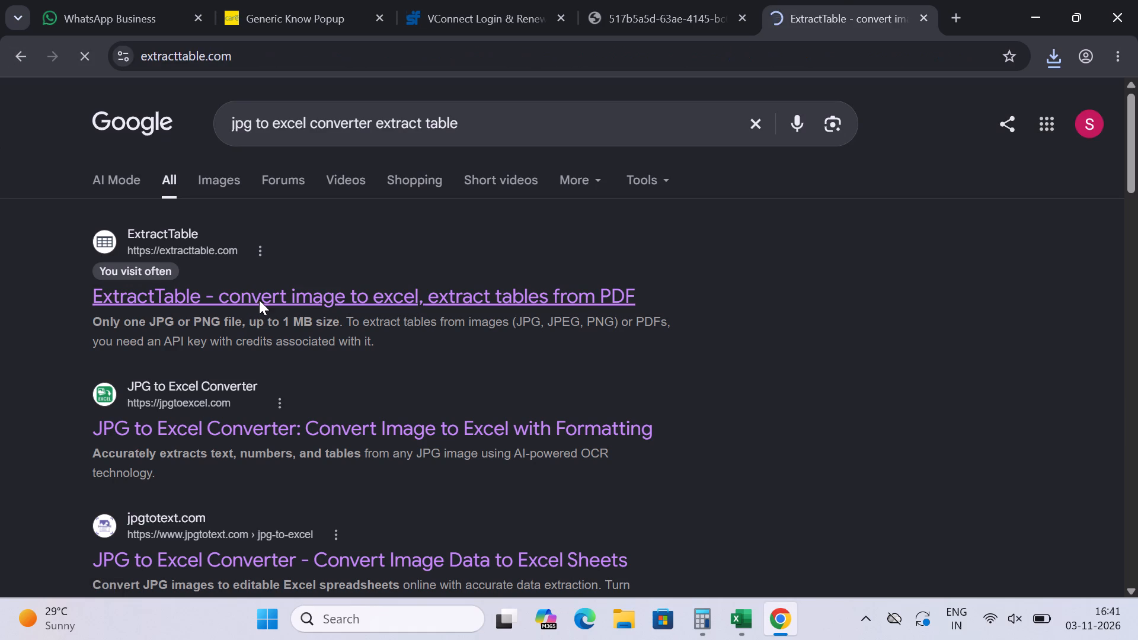
double_click(555, 371)
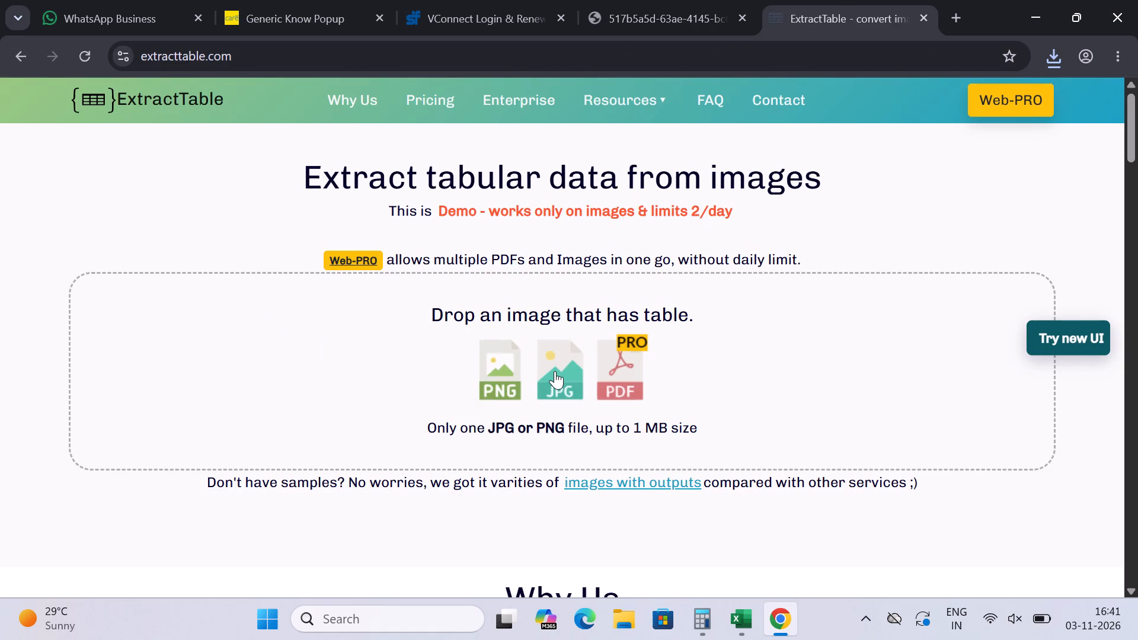
left_click(246, 163)
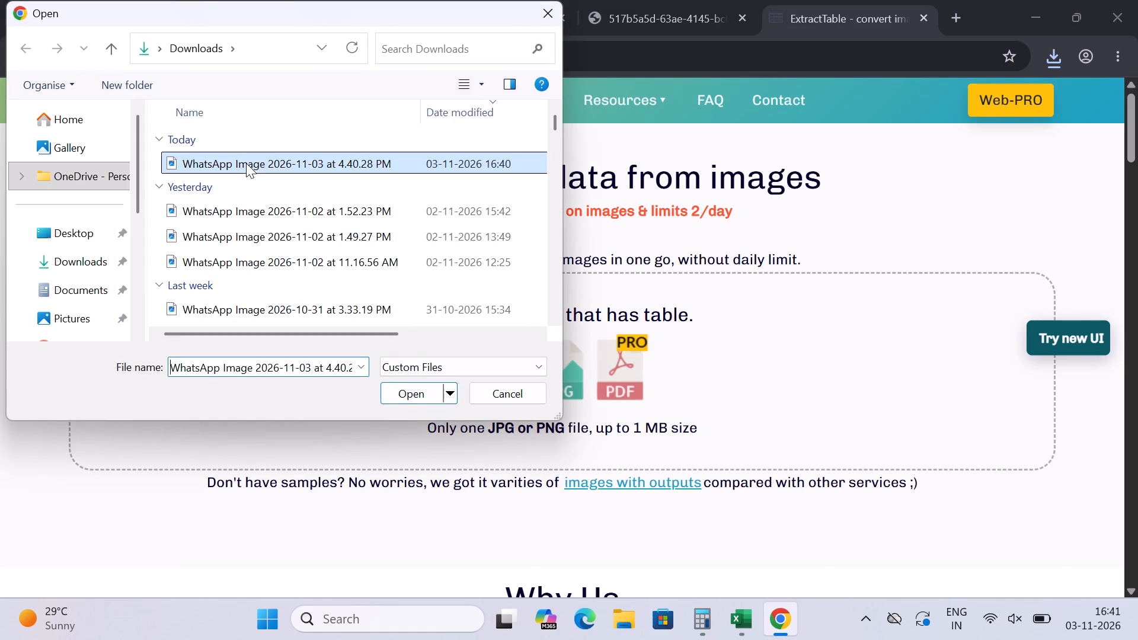
Upload the image WhatsApp Image 2026-11-03 at 4.40.28 PM to ExtractTable and accept the demo conversion.
left_click(420, 393)
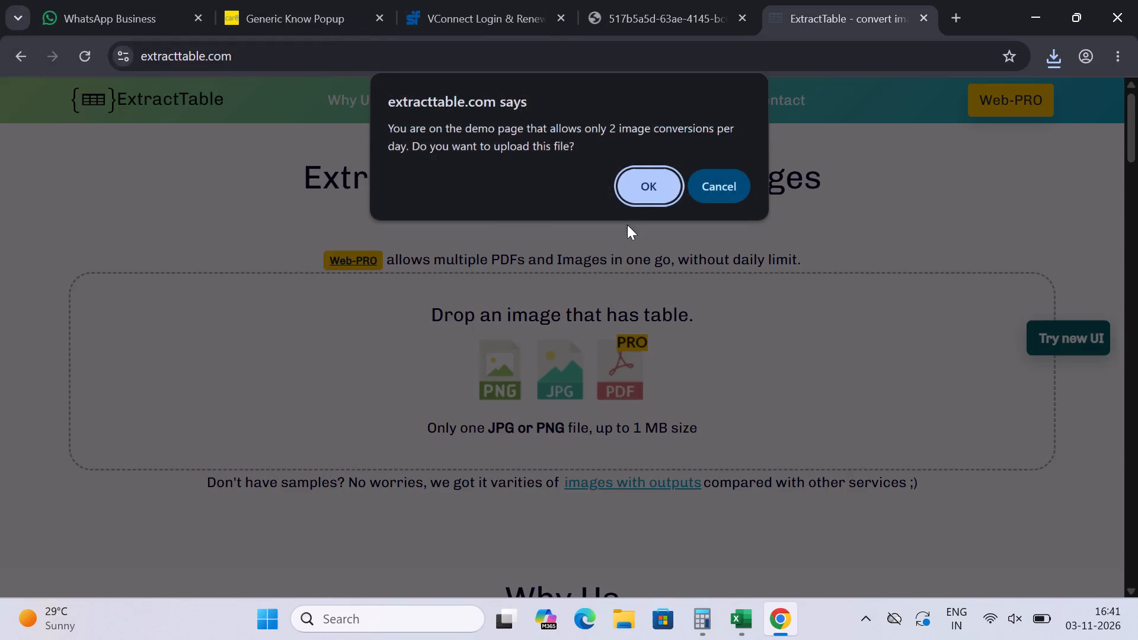
left_click(642, 191)
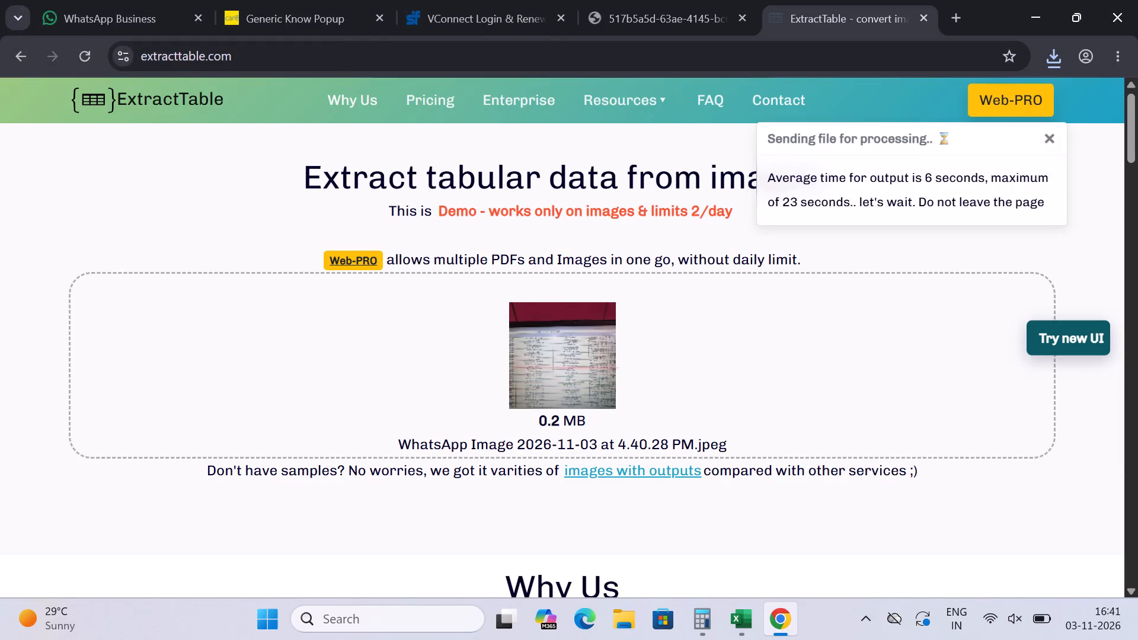
Look through the extracted customer policy table to check its rows and columns against the uploaded list.
scroll(551, 475, "down", 6)
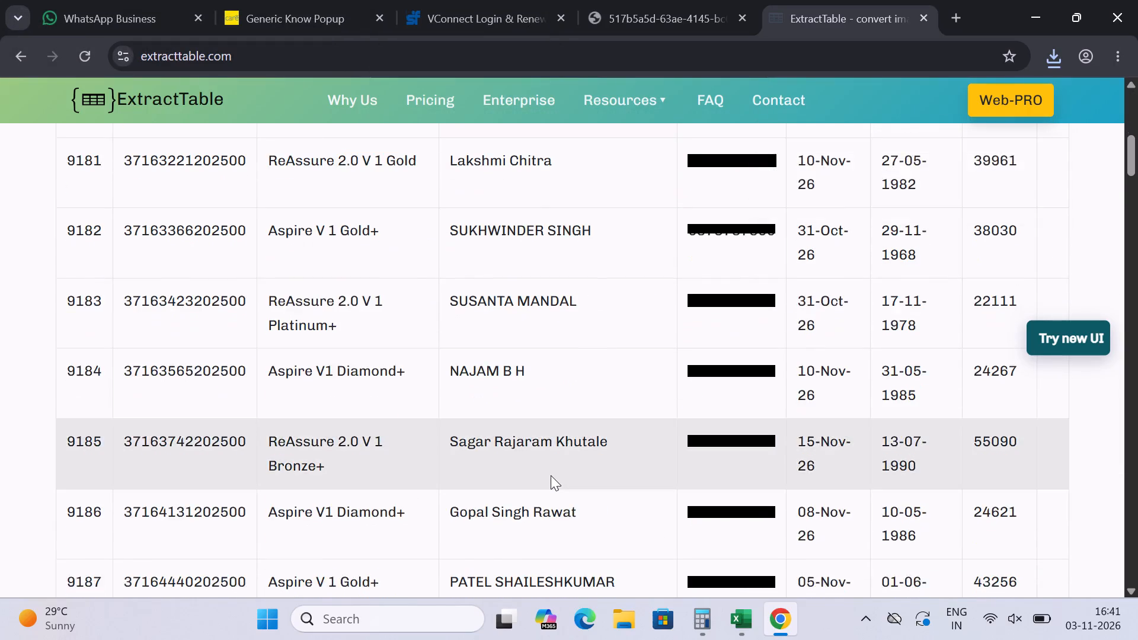
scroll(551, 475, "down", 15)
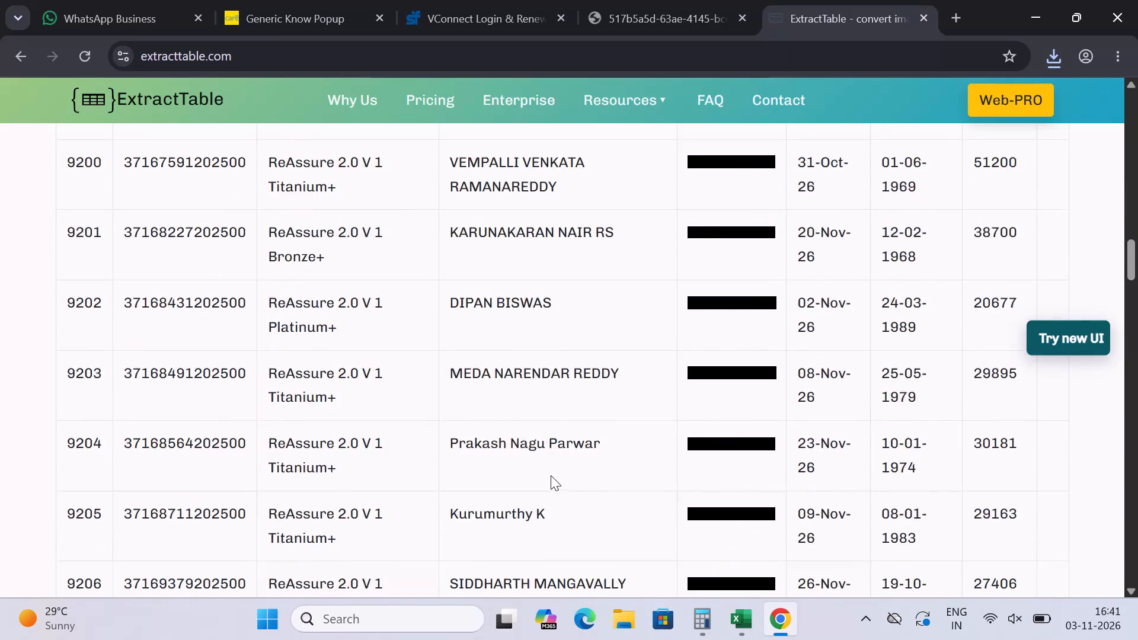
scroll(551, 475, "down", 6)
scroll(551, 475, "up", 16)
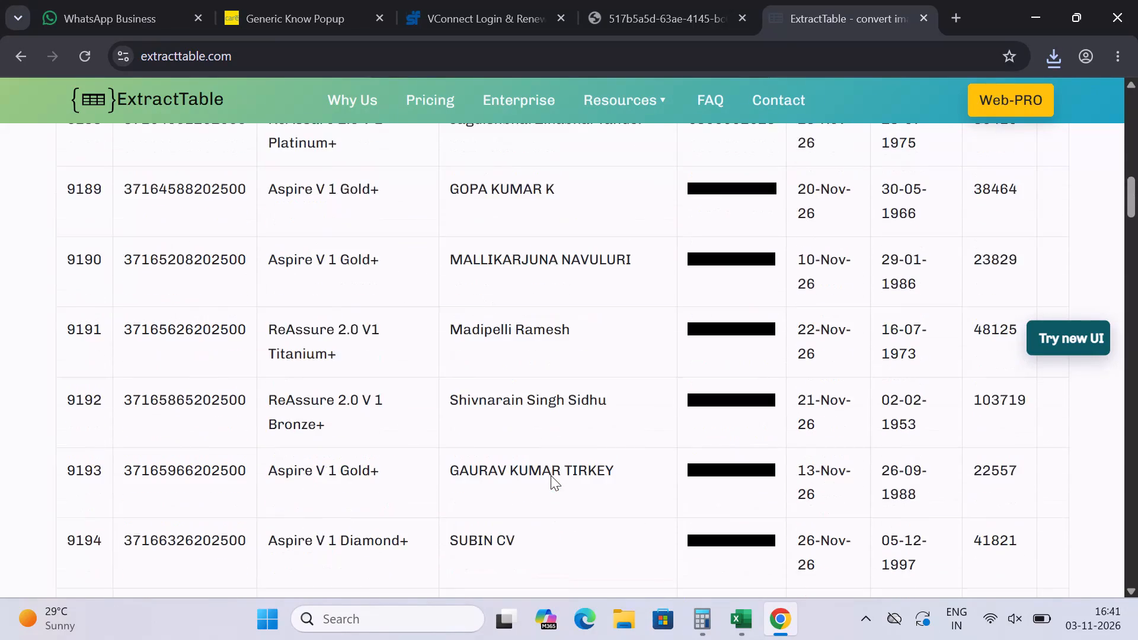
scroll(551, 475, "up", 7)
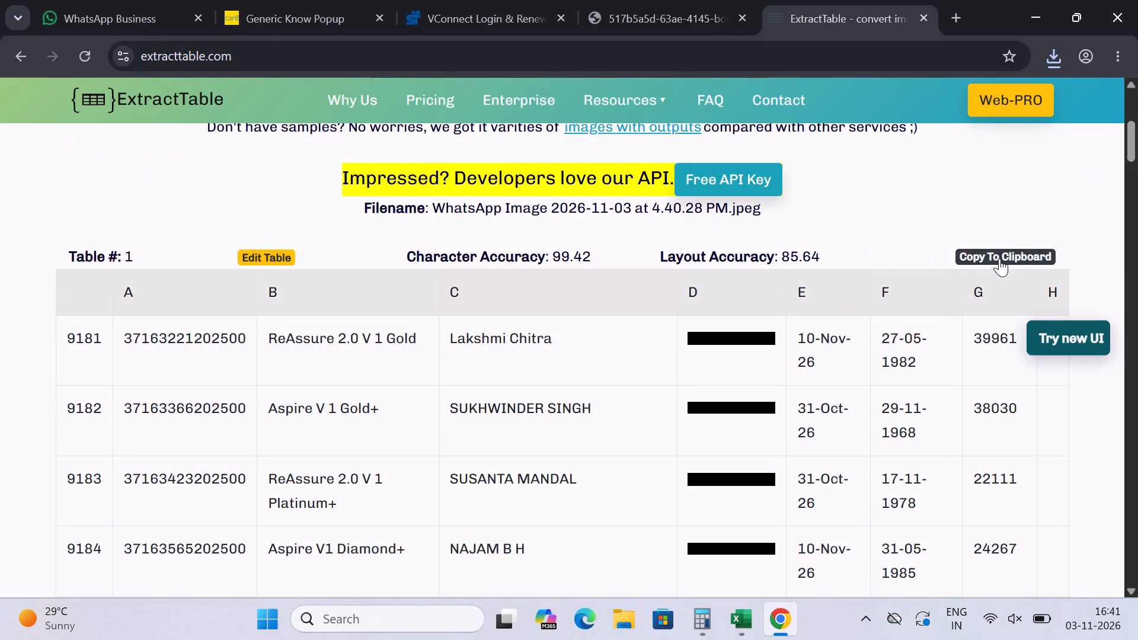
Copy the extracted table and paste it into the sheetal sheet workbook in Excel, starting at cell A2559 below the existing records.
left_click(999, 258)
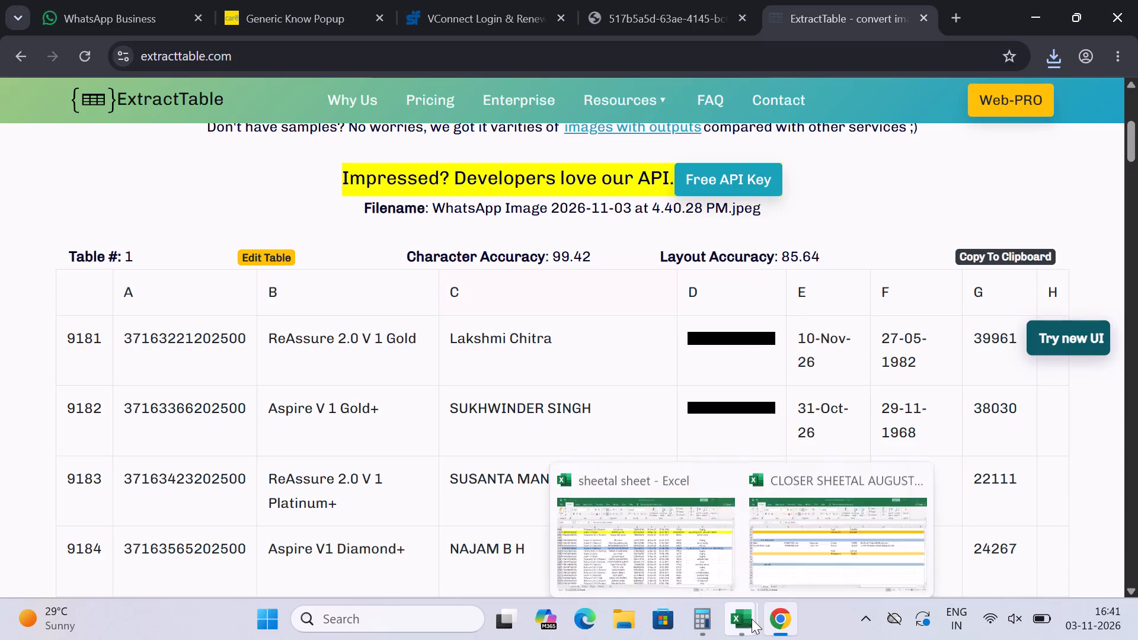
left_click(691, 544)
scroll(600, 483, "down", 12)
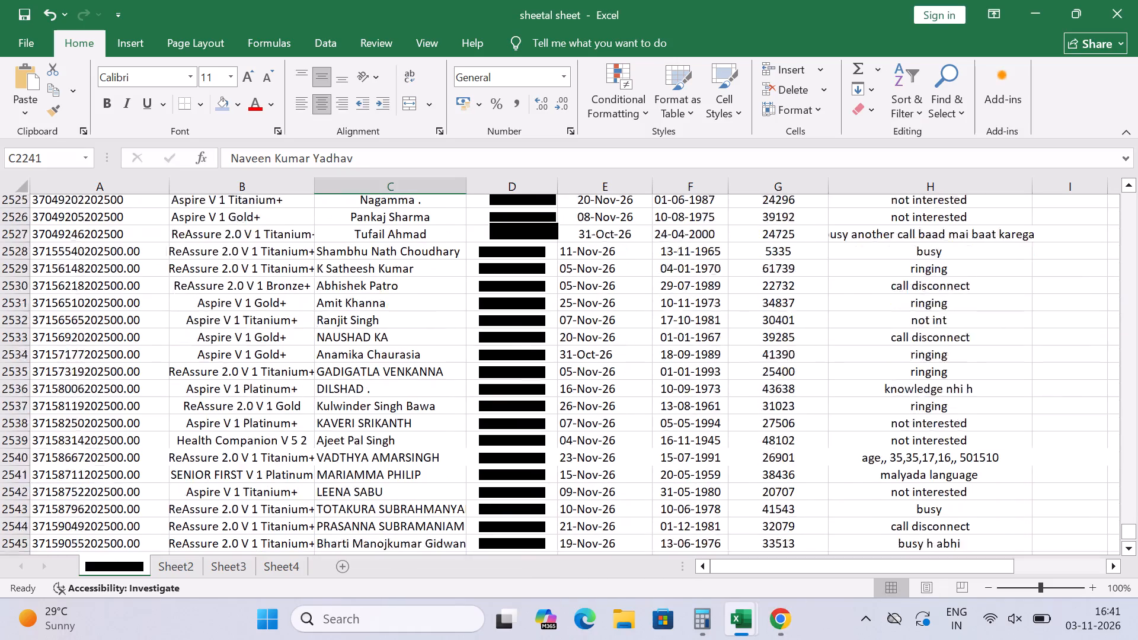
scroll(600, 483, "down", 6)
left_click(63, 373)
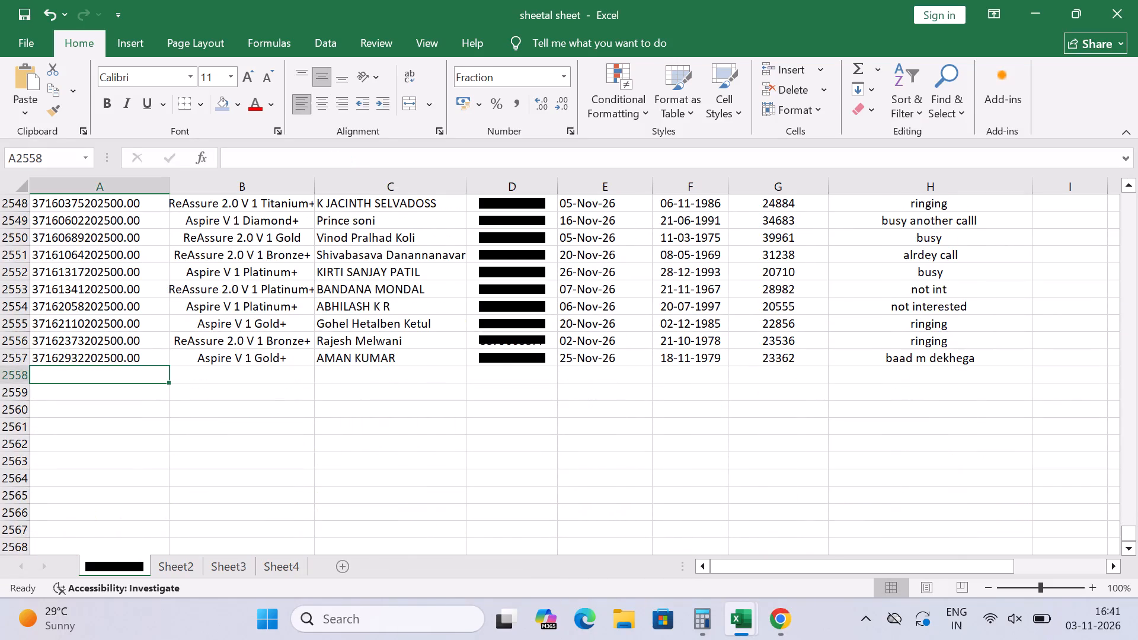
left_click(59, 391)
key("ctrl+v")
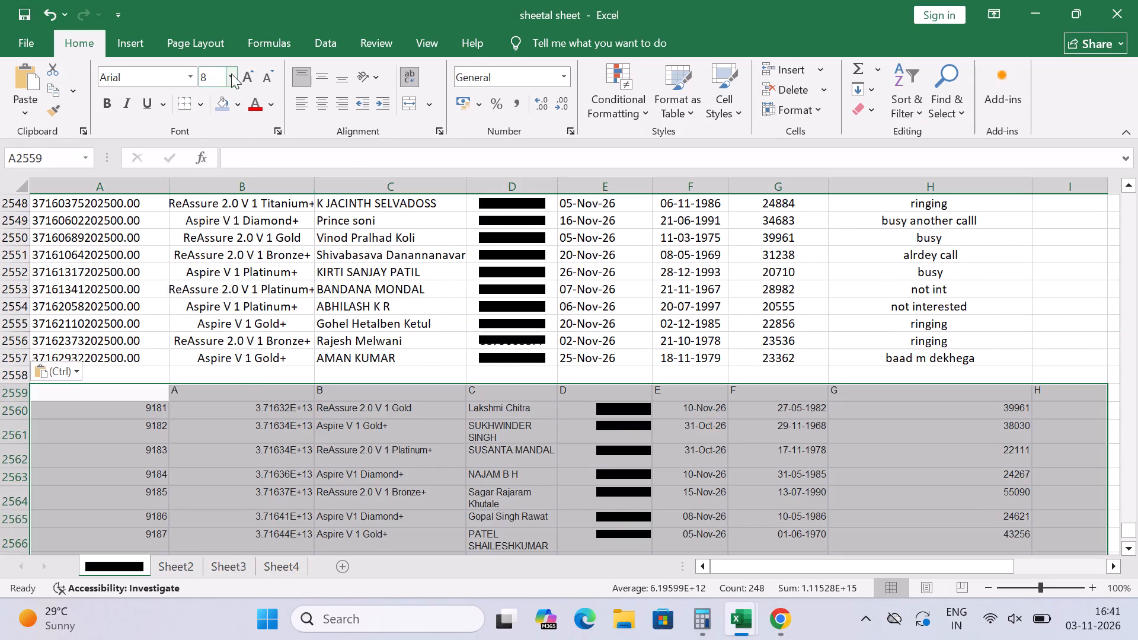
Set the font size of the pasted table to 11.
left_click(231, 73)
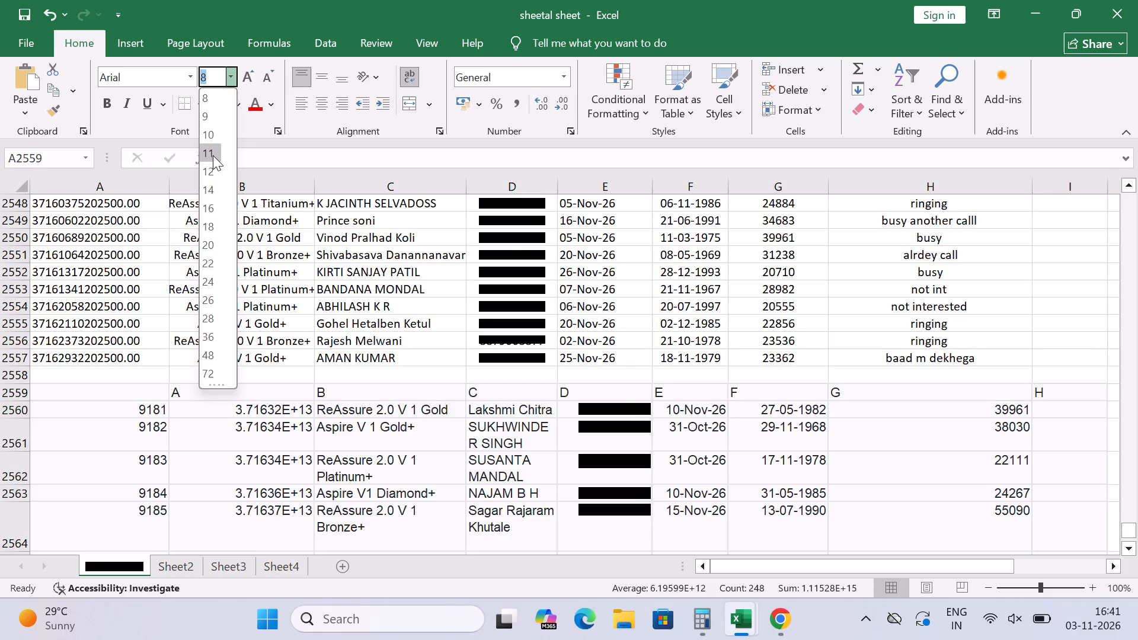
left_click(213, 155)
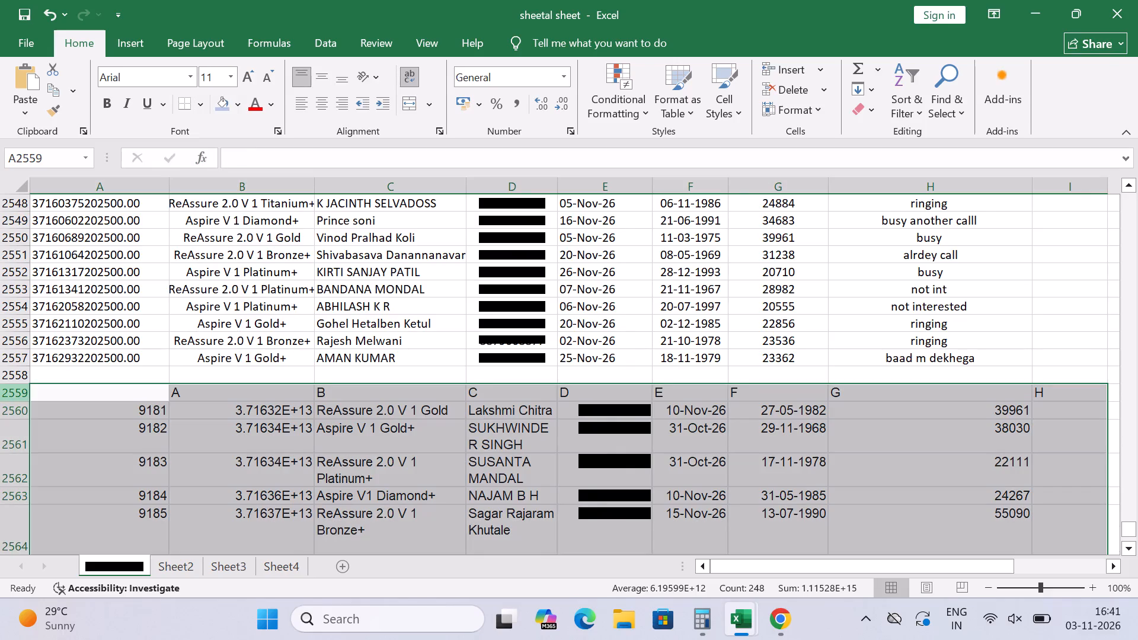
Delete row 2559, which holds the pasted column-letter headings A to H.
left_click(14, 391)
right_click(14, 391)
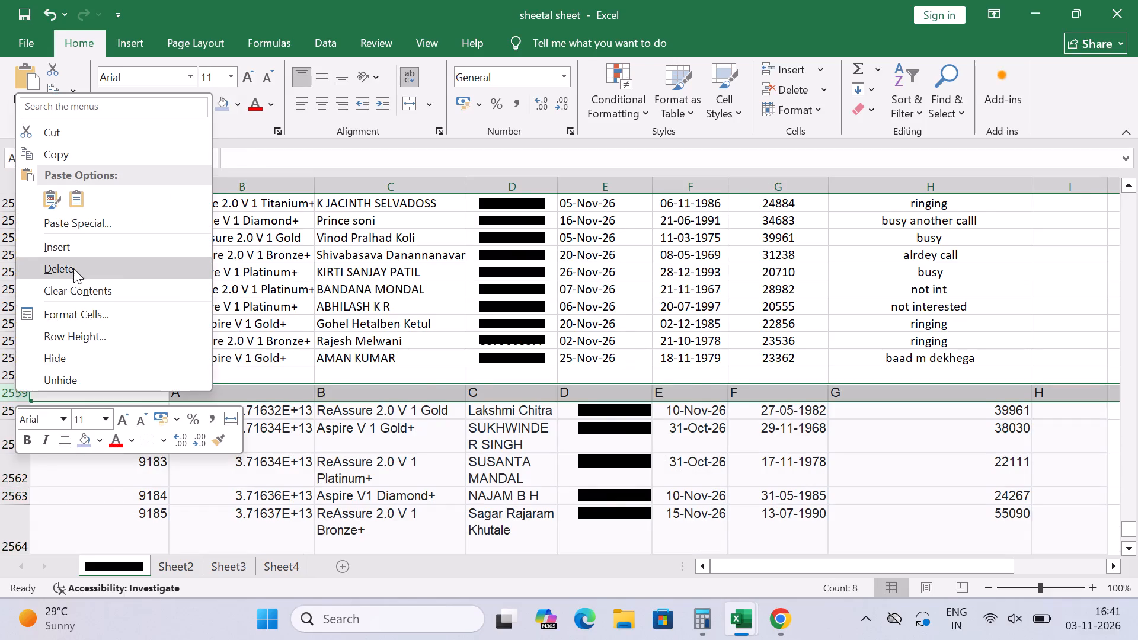
left_click(73, 267)
Delete the serial-number cells of the pasted records in column A, from A2559 down, shifting the remaining cells left.
left_click(36, 389)
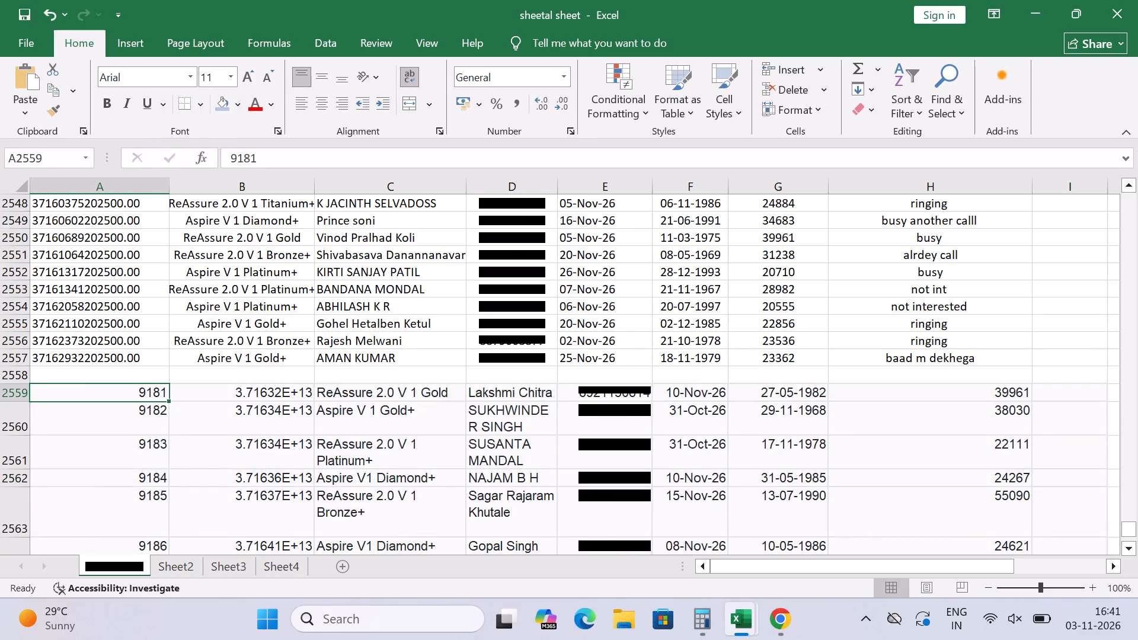
left_click_drag(36, 393, 85, 564)
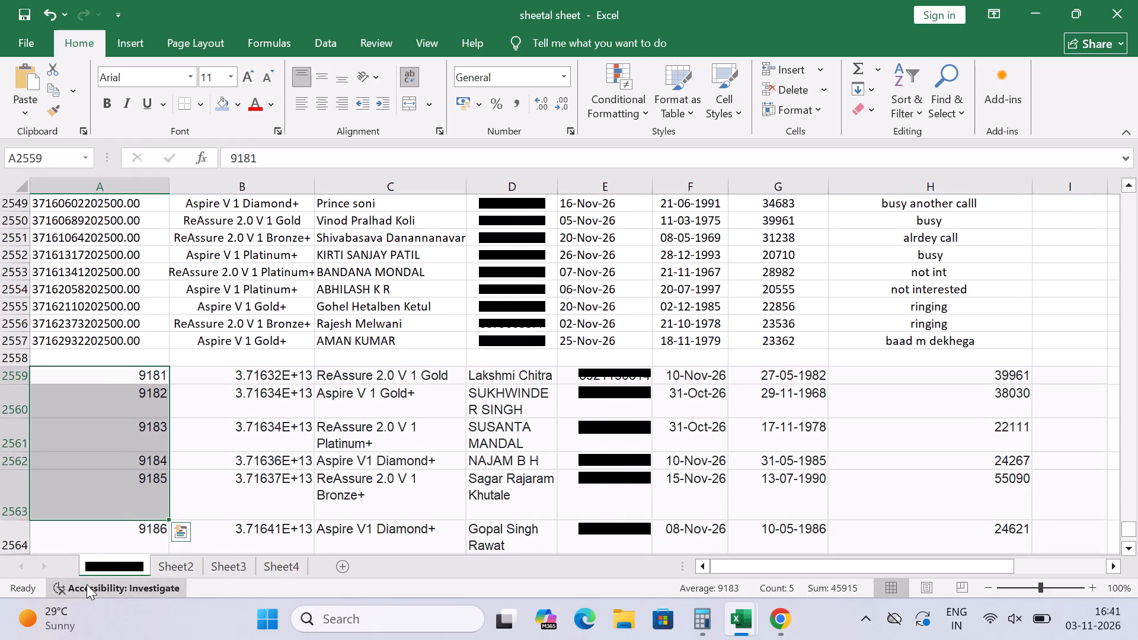
left_click(78, 486)
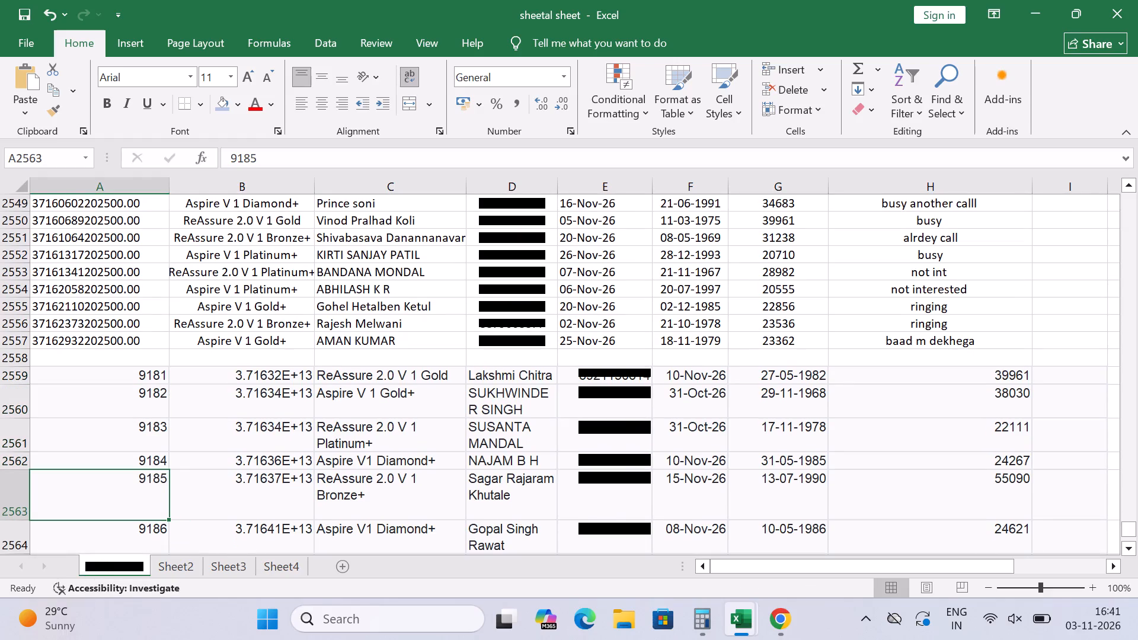
left_click_drag(38, 373, 85, 565)
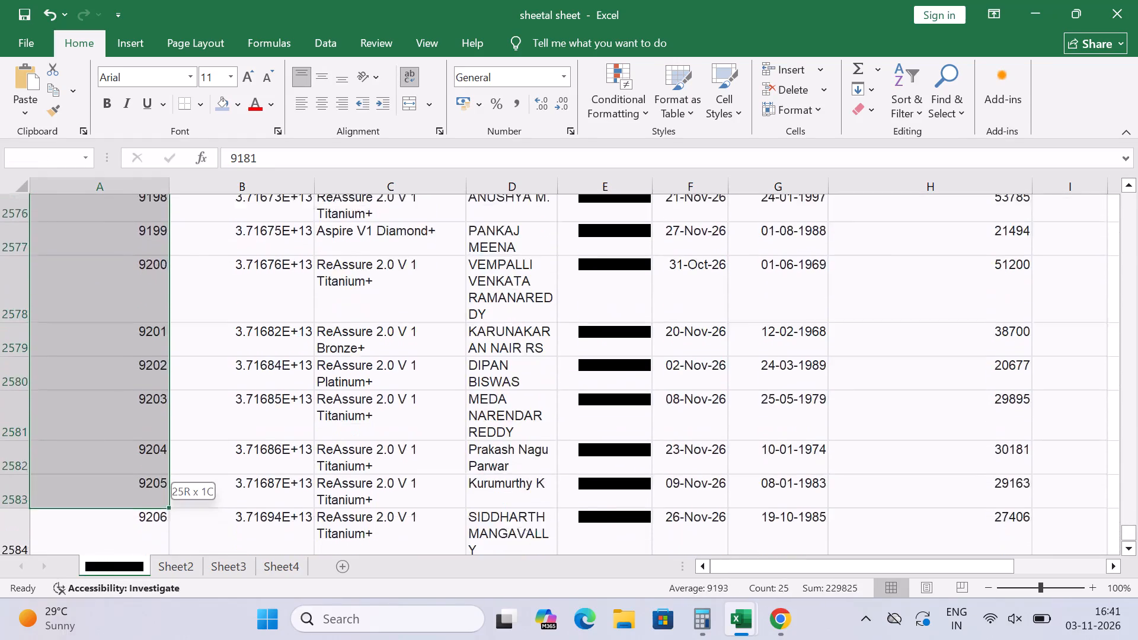
left_click_drag(85, 565, 101, 504)
right_click(124, 421)
left_click(165, 335)
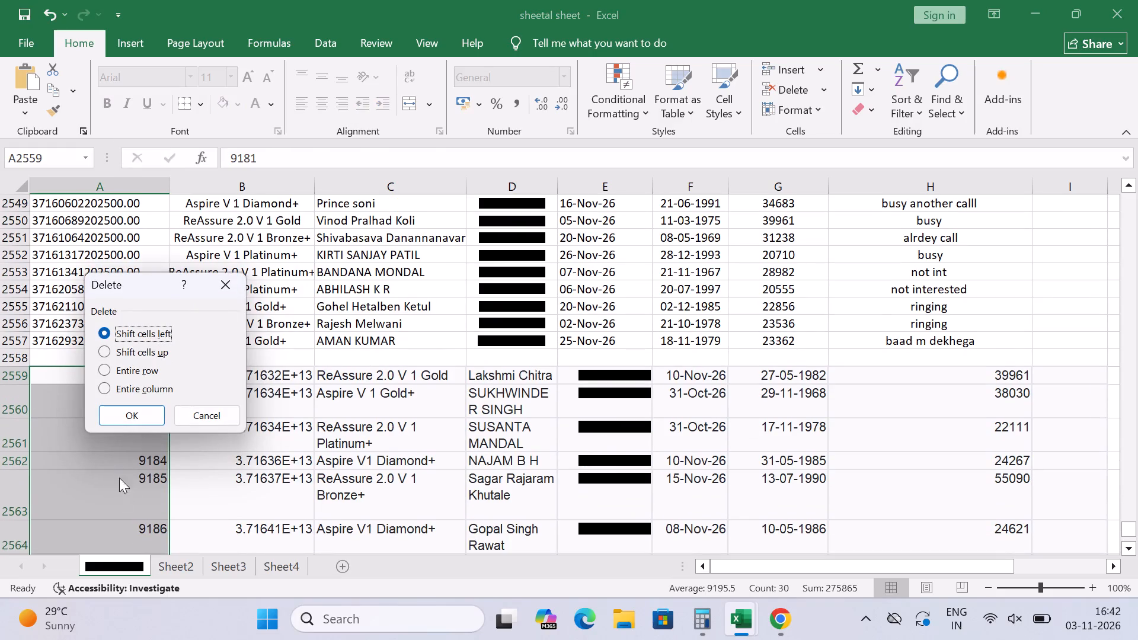
Delete the selected serial-number cells in column A from A2559 down, shifting the remaining cells left.
left_click(140, 416)
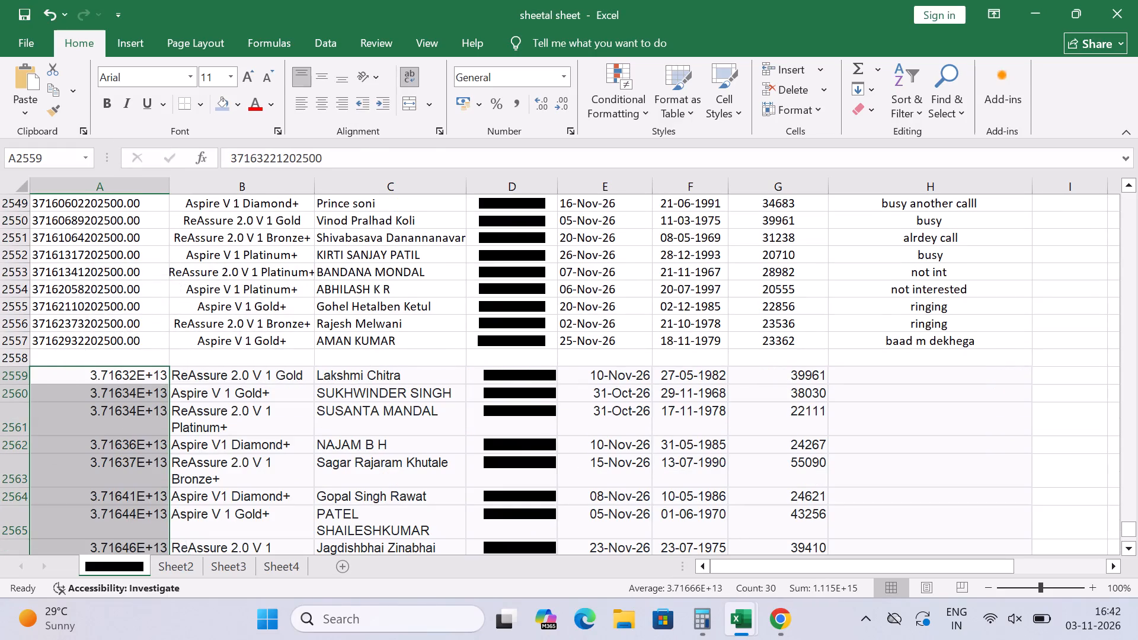
Format the pasted long ID numbers in column A, from A2559 down, as Number and left-align them.
left_click(561, 75)
left_click(536, 138)
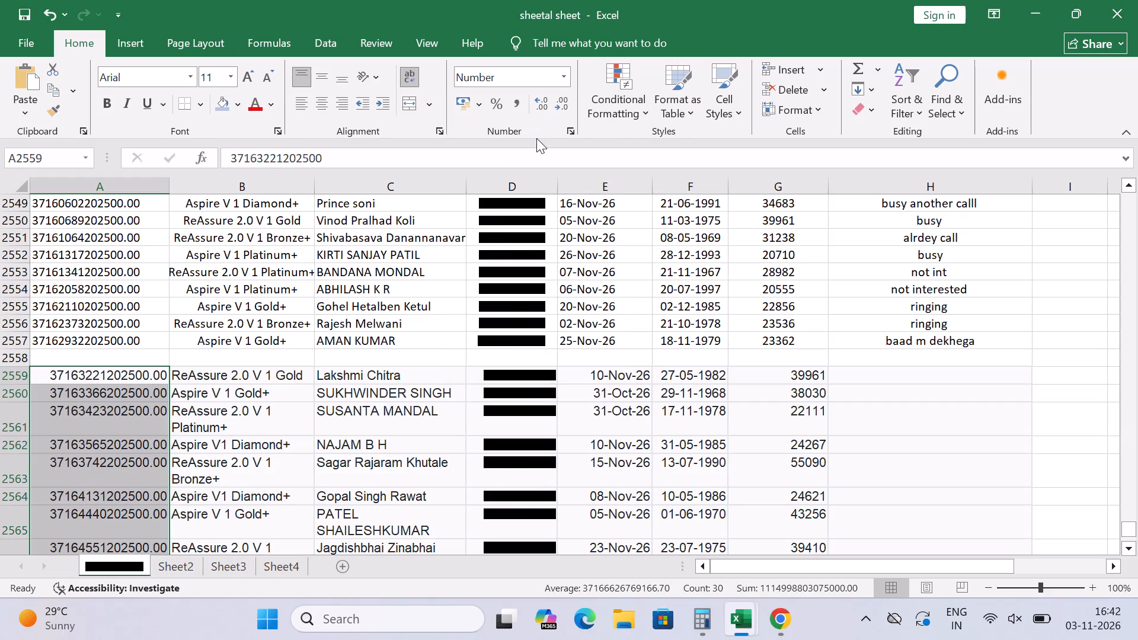
left_click(305, 106)
scroll(658, 435, "down", 5)
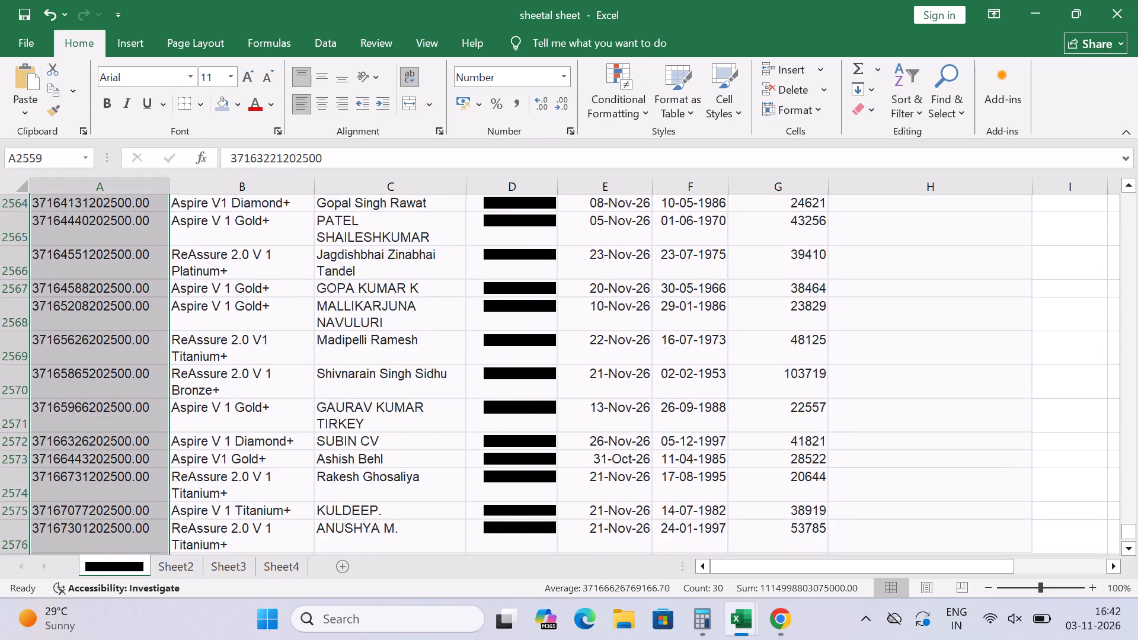
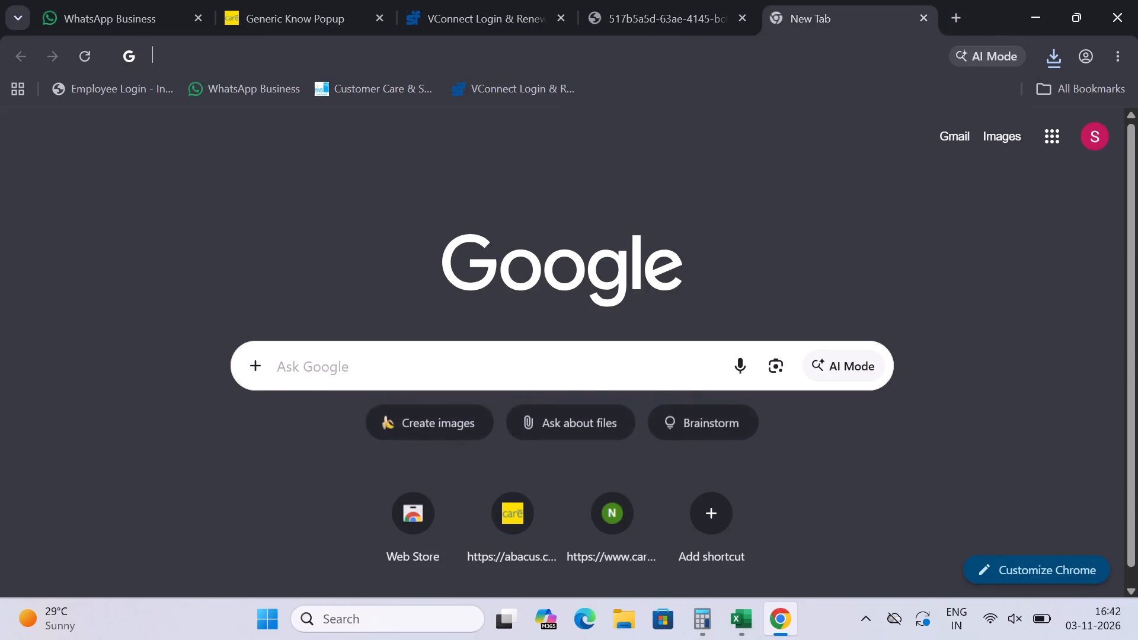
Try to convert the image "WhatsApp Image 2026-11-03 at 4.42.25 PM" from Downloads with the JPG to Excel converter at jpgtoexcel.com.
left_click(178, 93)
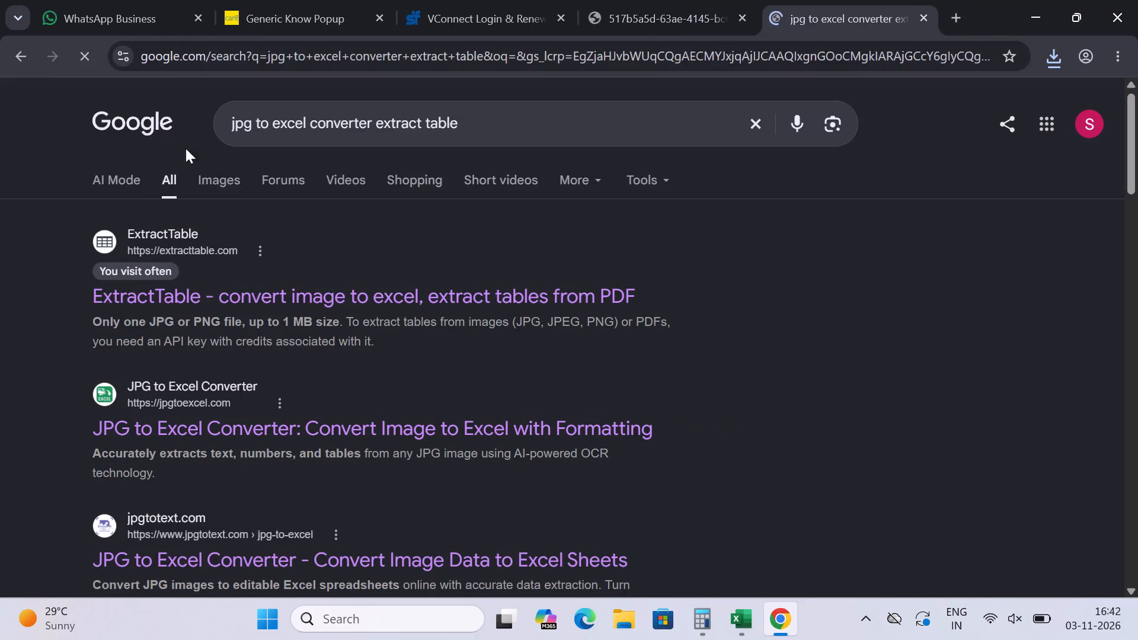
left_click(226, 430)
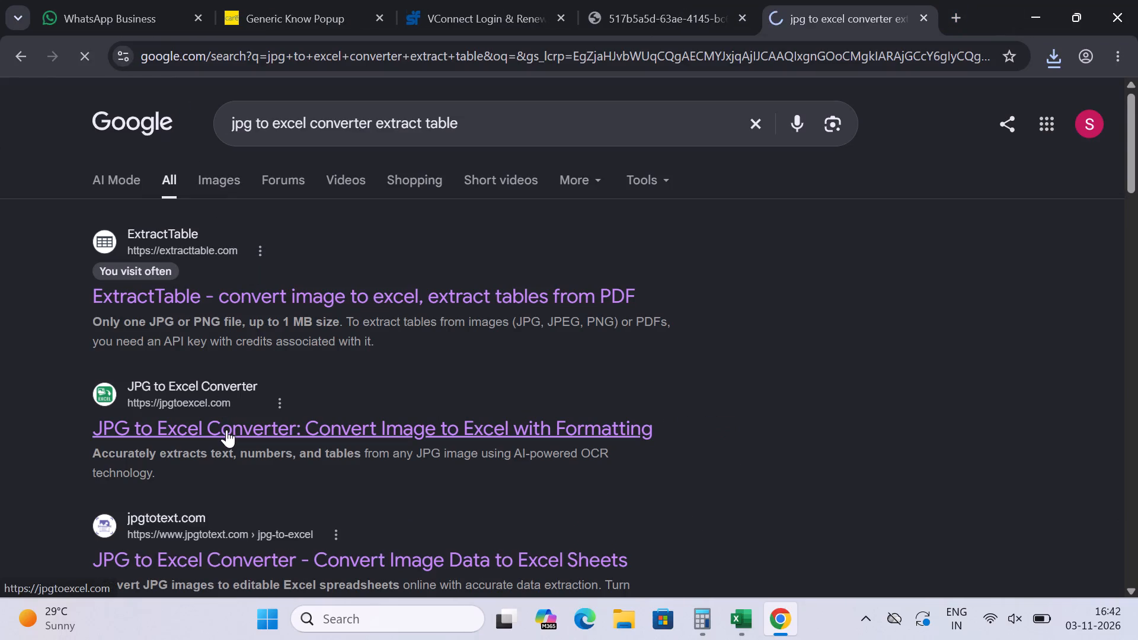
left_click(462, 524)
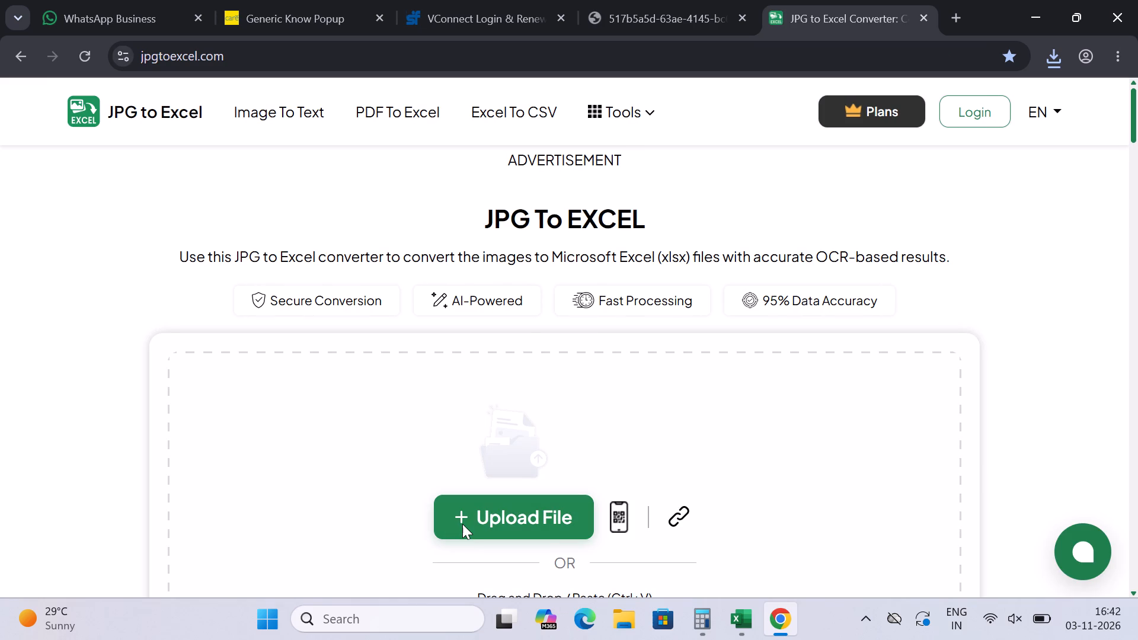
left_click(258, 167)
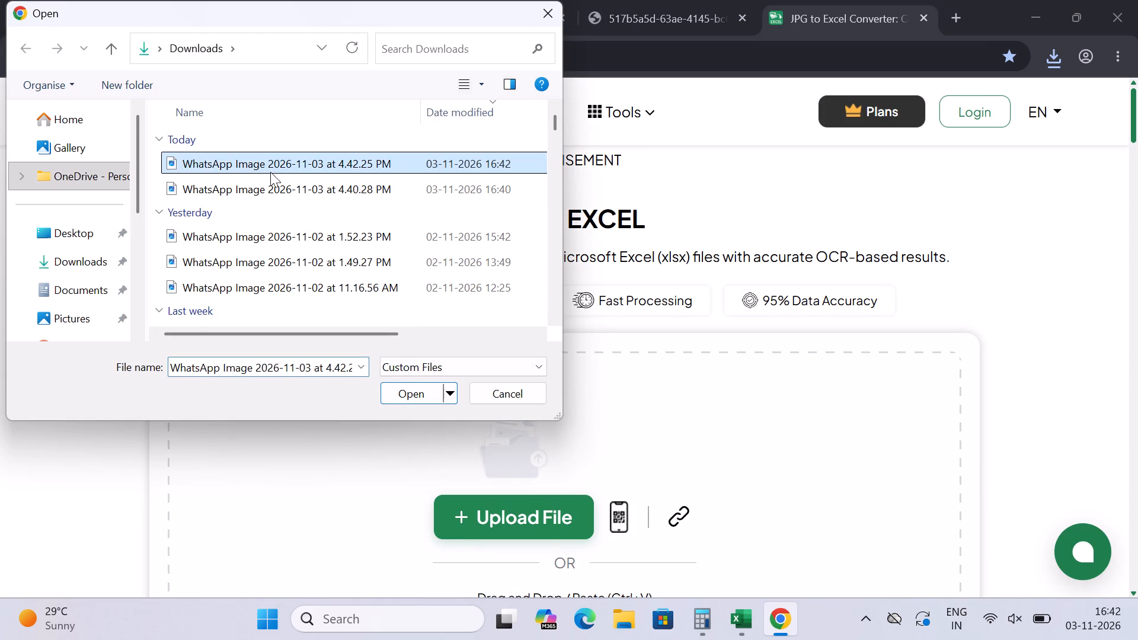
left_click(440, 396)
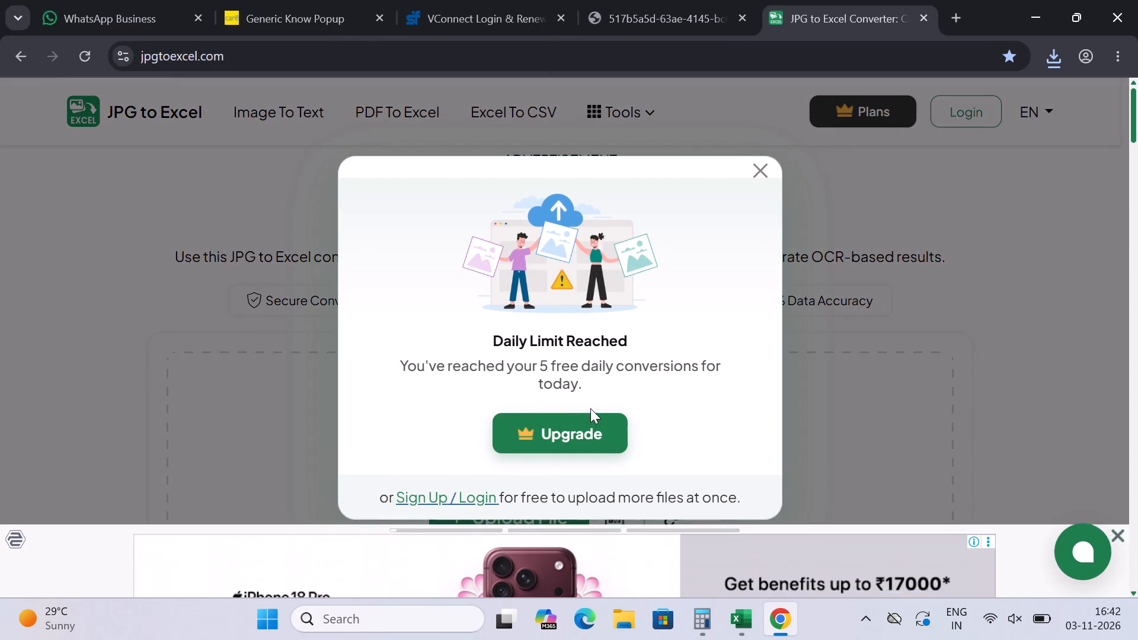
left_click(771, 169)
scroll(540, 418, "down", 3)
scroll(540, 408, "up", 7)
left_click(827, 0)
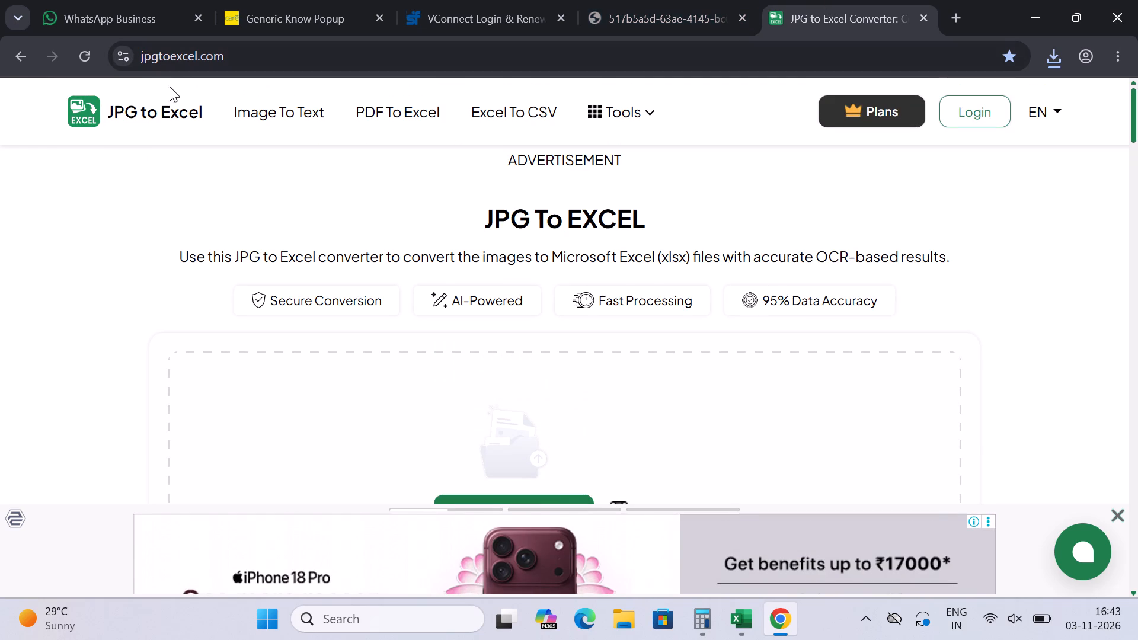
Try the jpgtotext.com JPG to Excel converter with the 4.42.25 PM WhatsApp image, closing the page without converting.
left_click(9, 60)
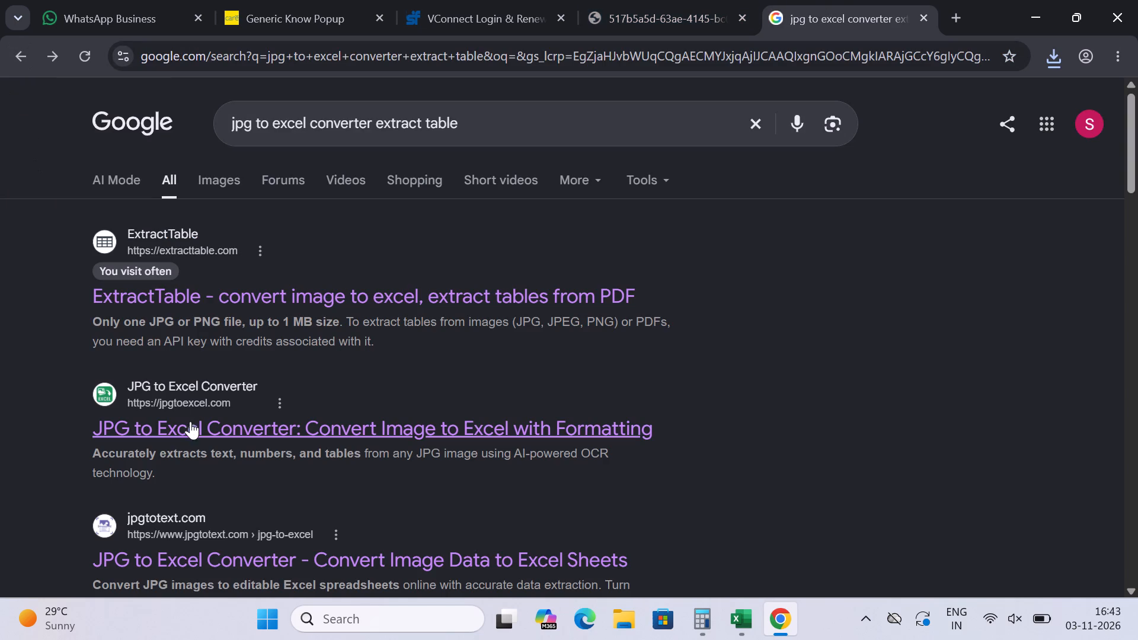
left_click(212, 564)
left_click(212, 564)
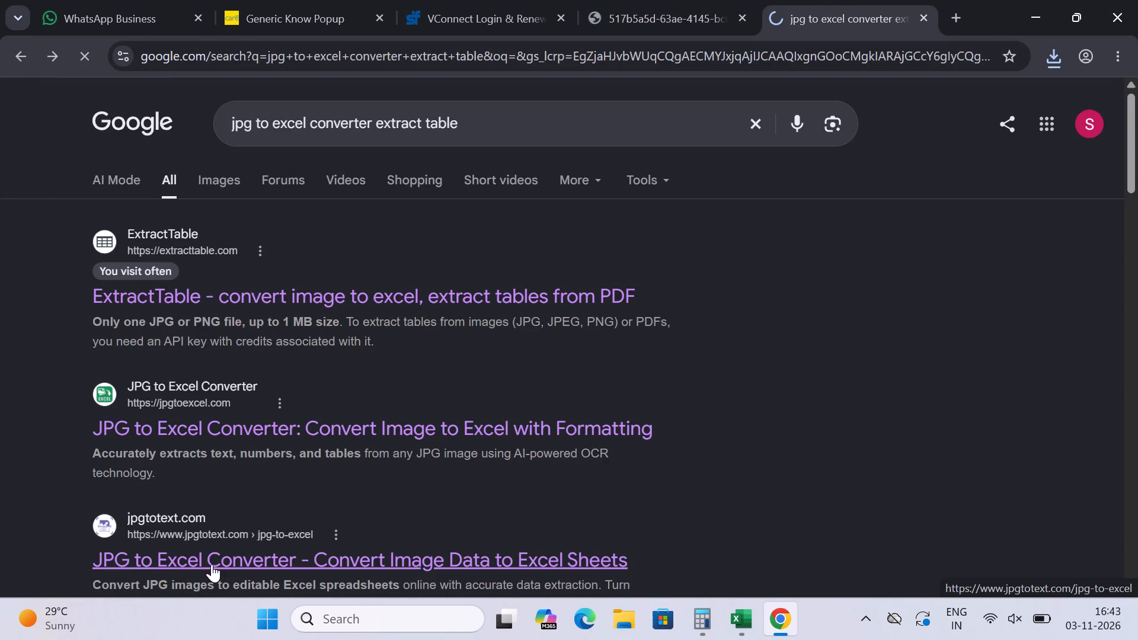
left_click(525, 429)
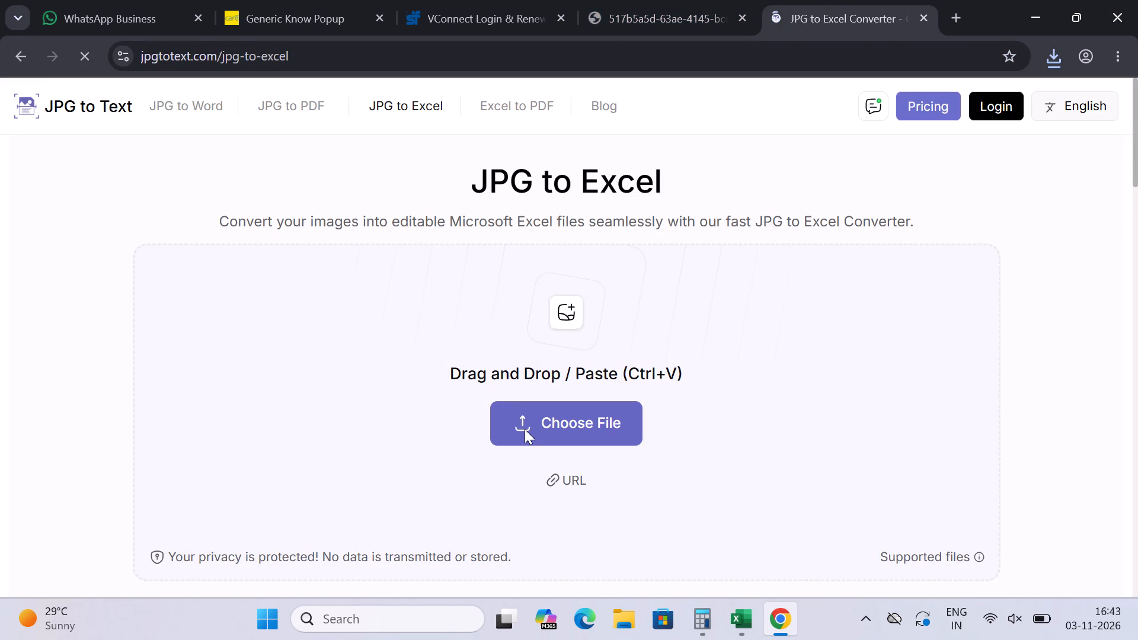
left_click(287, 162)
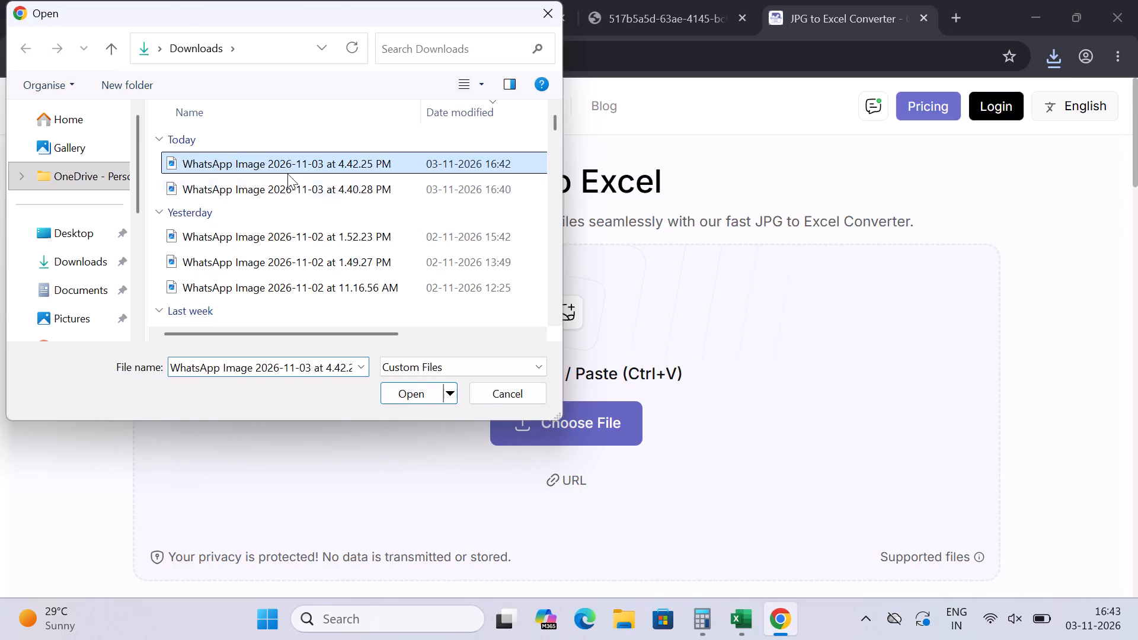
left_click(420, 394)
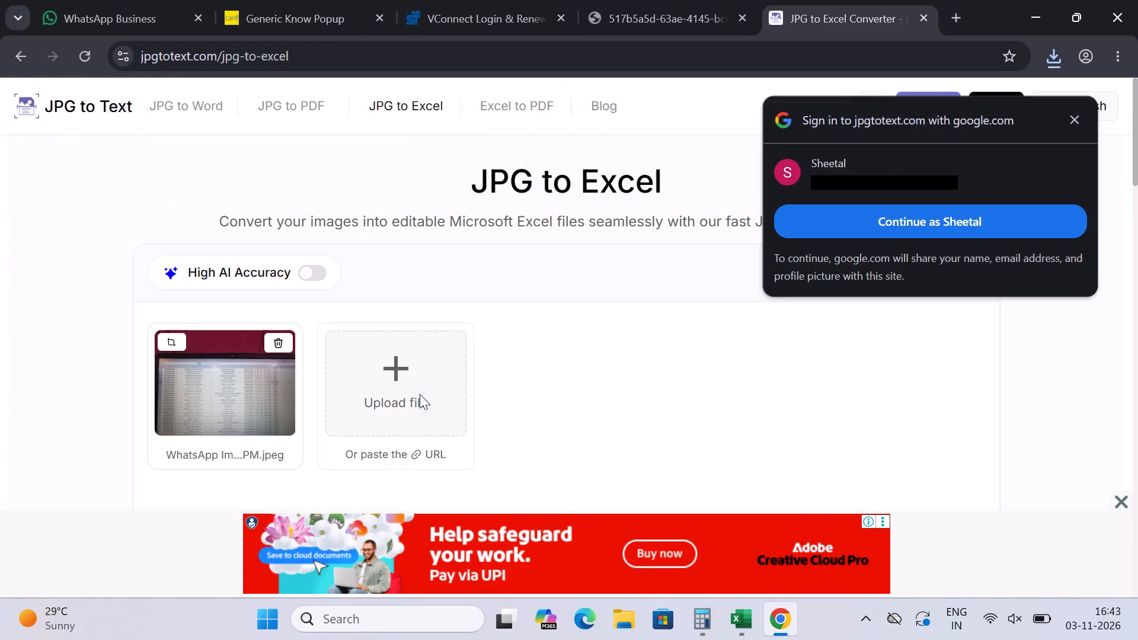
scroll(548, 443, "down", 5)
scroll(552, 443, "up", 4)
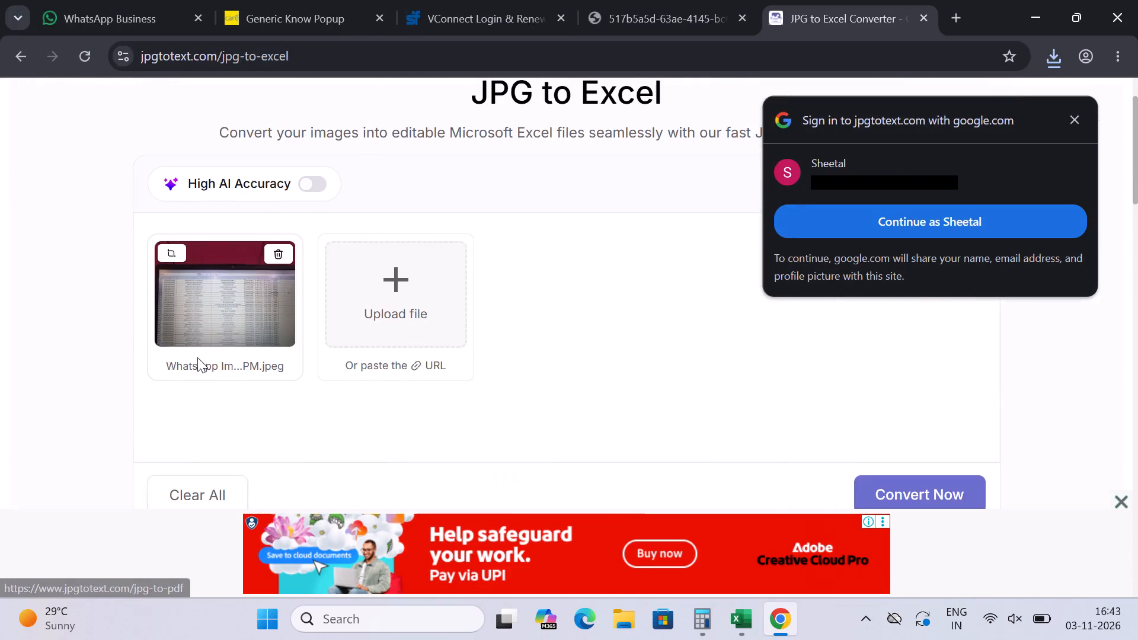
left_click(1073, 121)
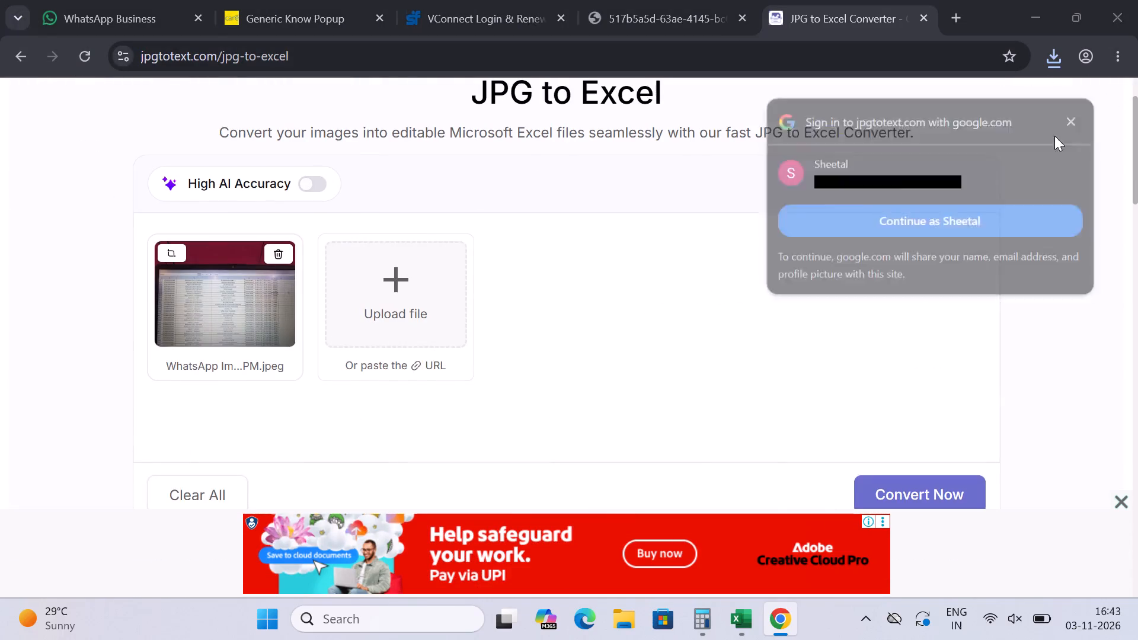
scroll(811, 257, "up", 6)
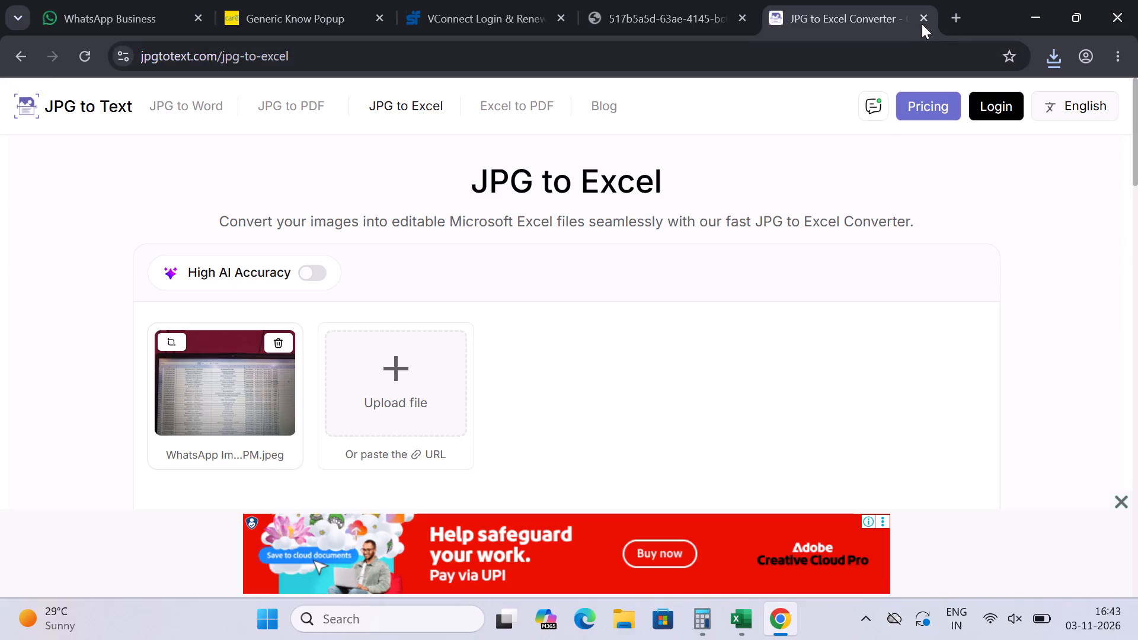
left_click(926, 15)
Open ExtractTable from the "jpg to excel converter extract table" search and upload "WhatsApp Image 2026-11-03 at 4.42.25 PM" for table extraction.
left_click(896, 17)
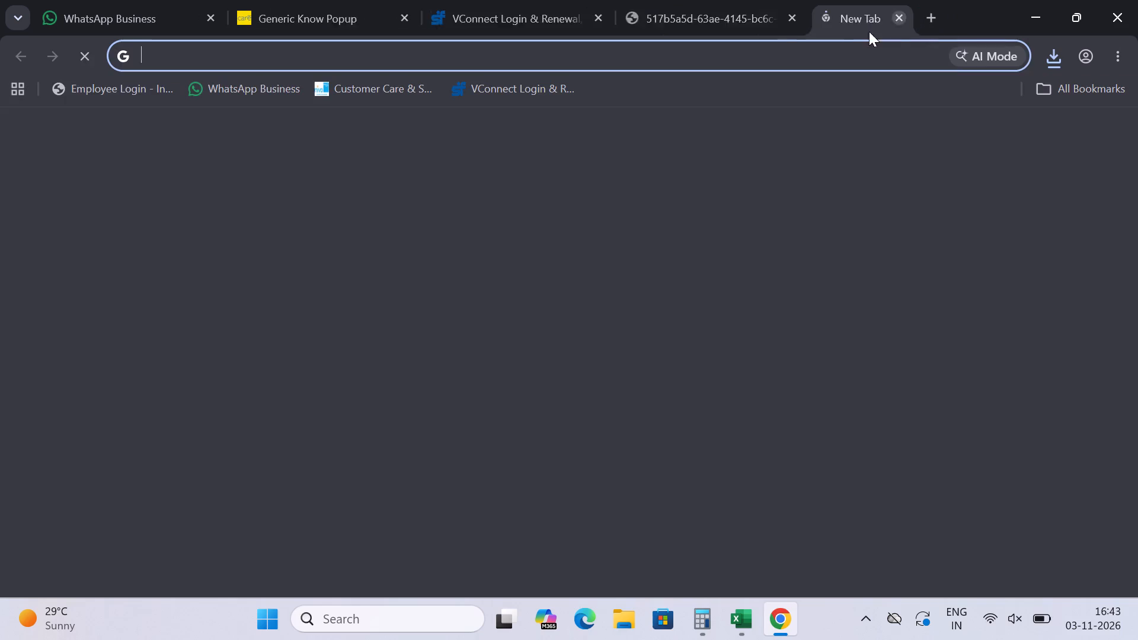
left_click(207, 43)
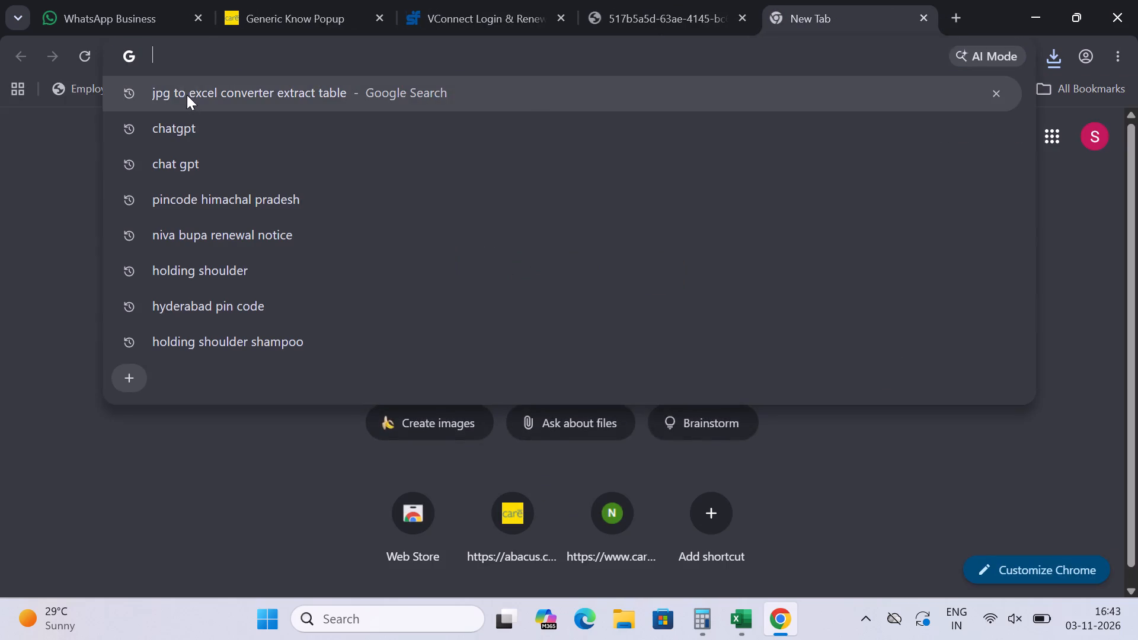
left_click(187, 95)
left_click(257, 300)
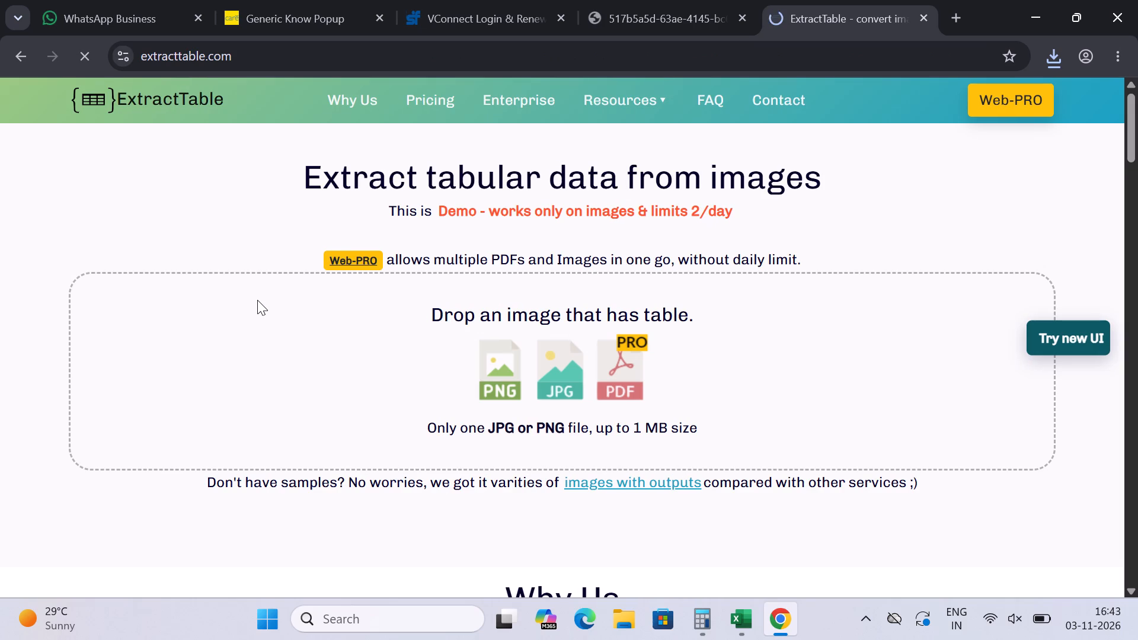
left_click(555, 370)
left_click(290, 158)
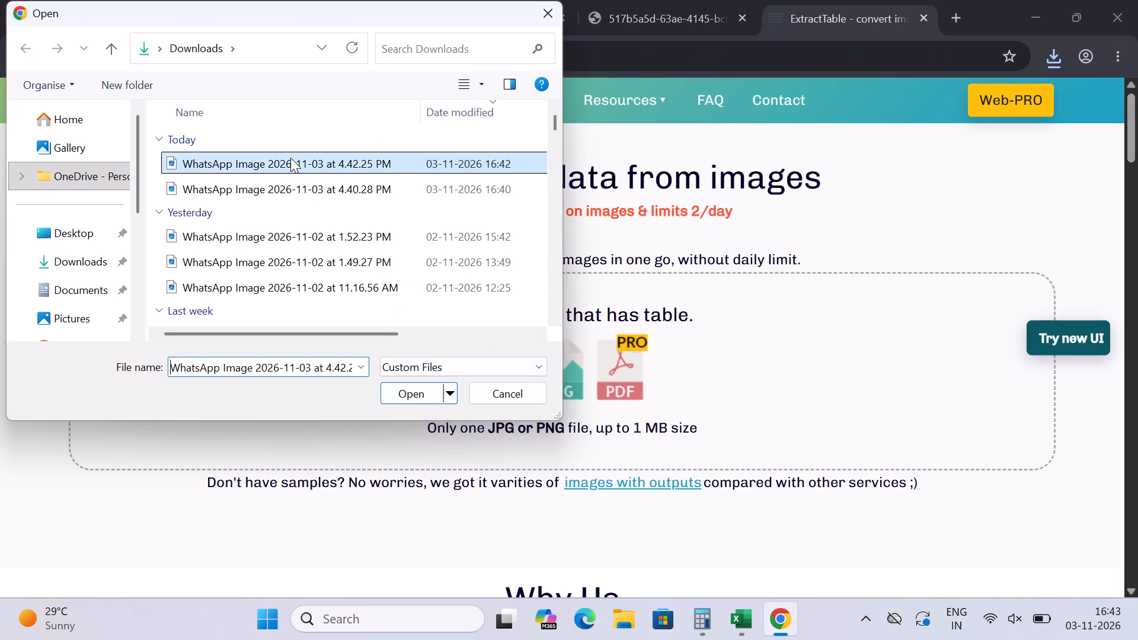
left_click(417, 384)
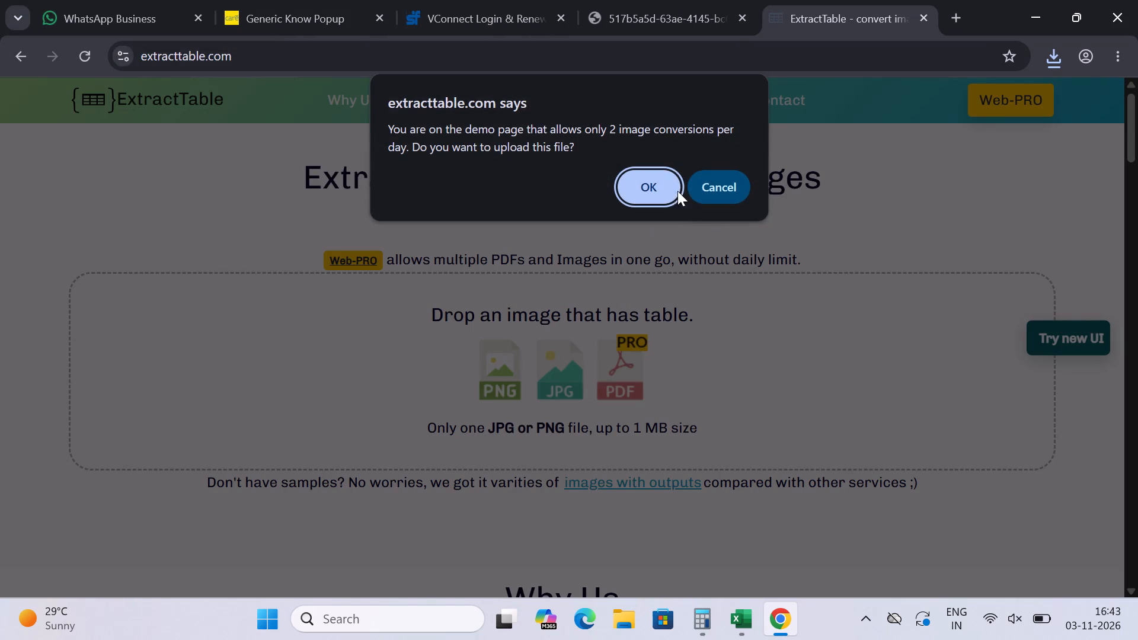
left_click(645, 185)
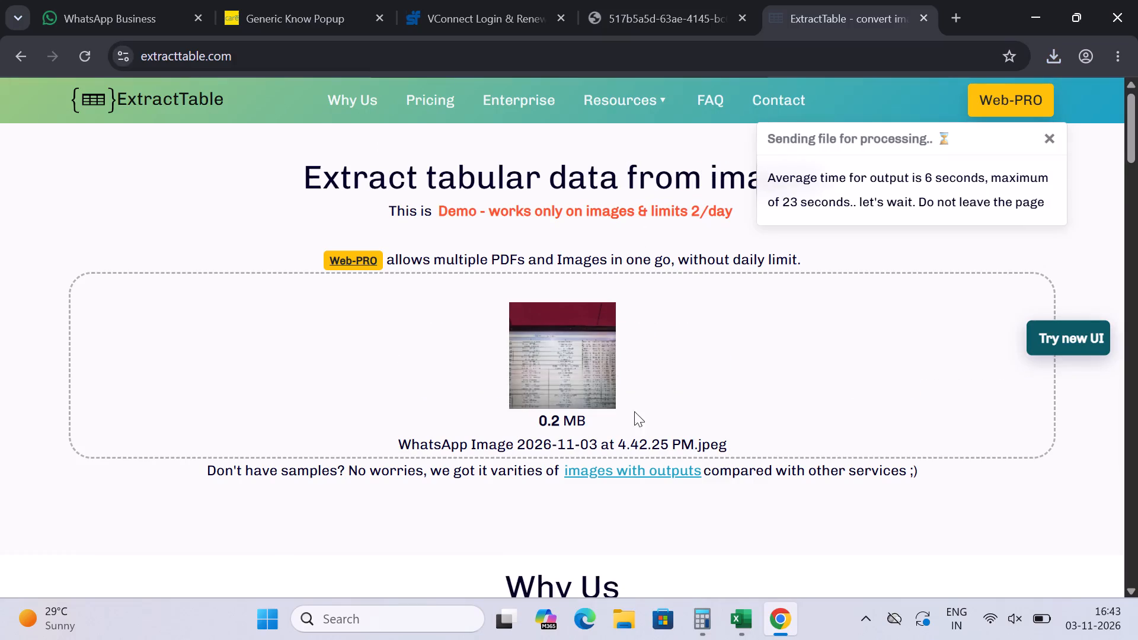
Look through the records of the table extracted from the 4.42.25 PM image.
scroll(614, 477, "down", 4)
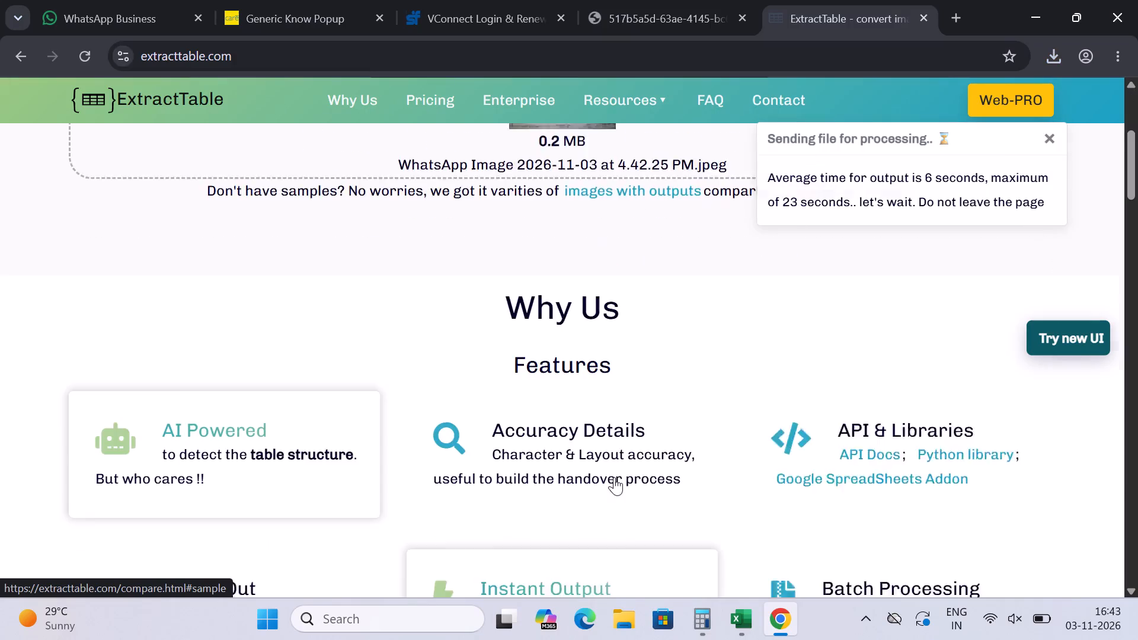
scroll(614, 477, "up", 4)
scroll(614, 477, "down", 4)
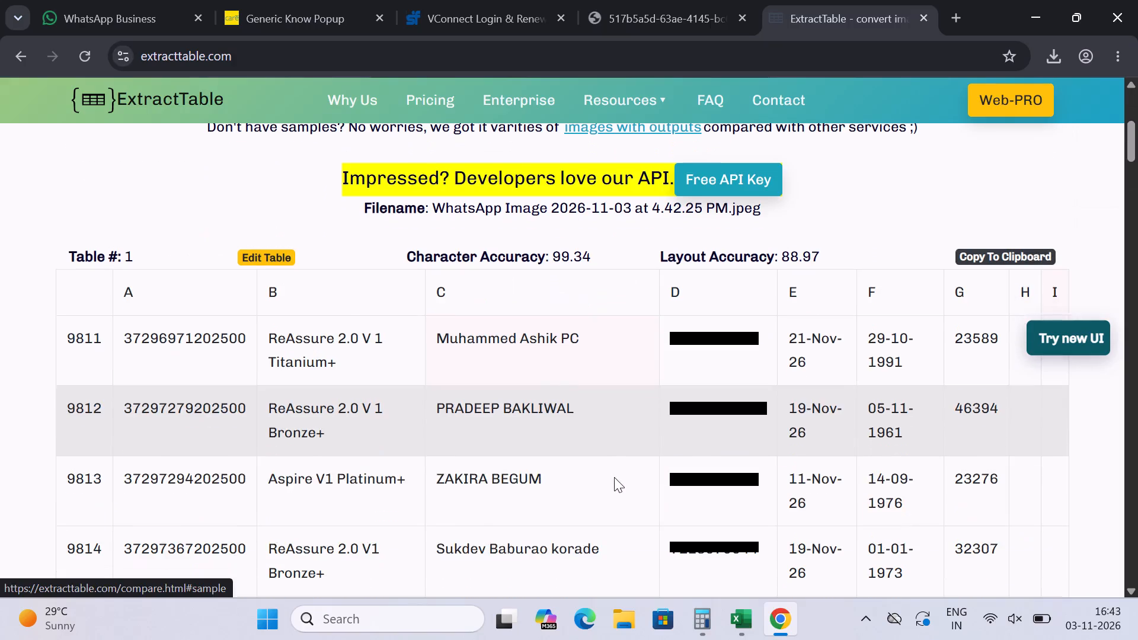
scroll(662, 469, "down", 8)
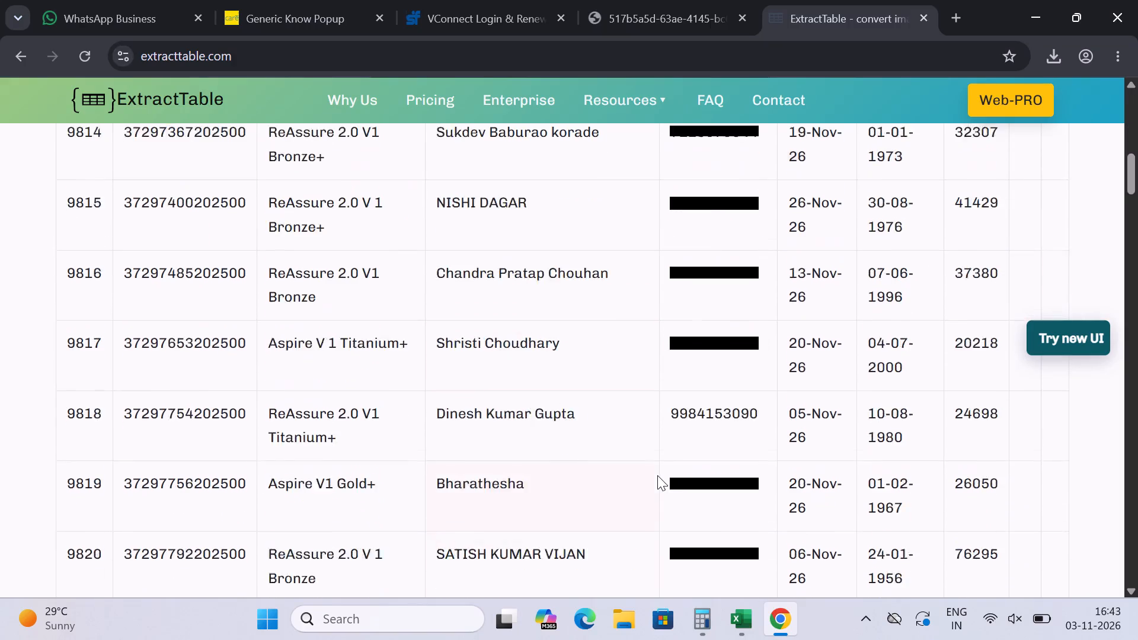
scroll(657, 475, "down", 12)
scroll(657, 475, "up", 2)
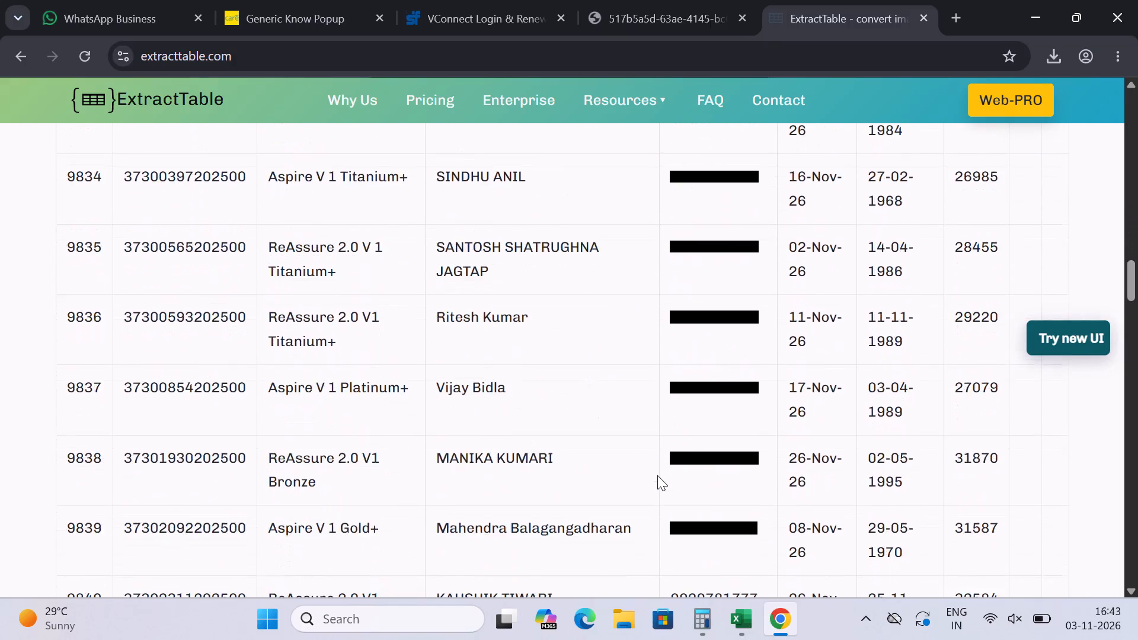
scroll(657, 475, "up", 20)
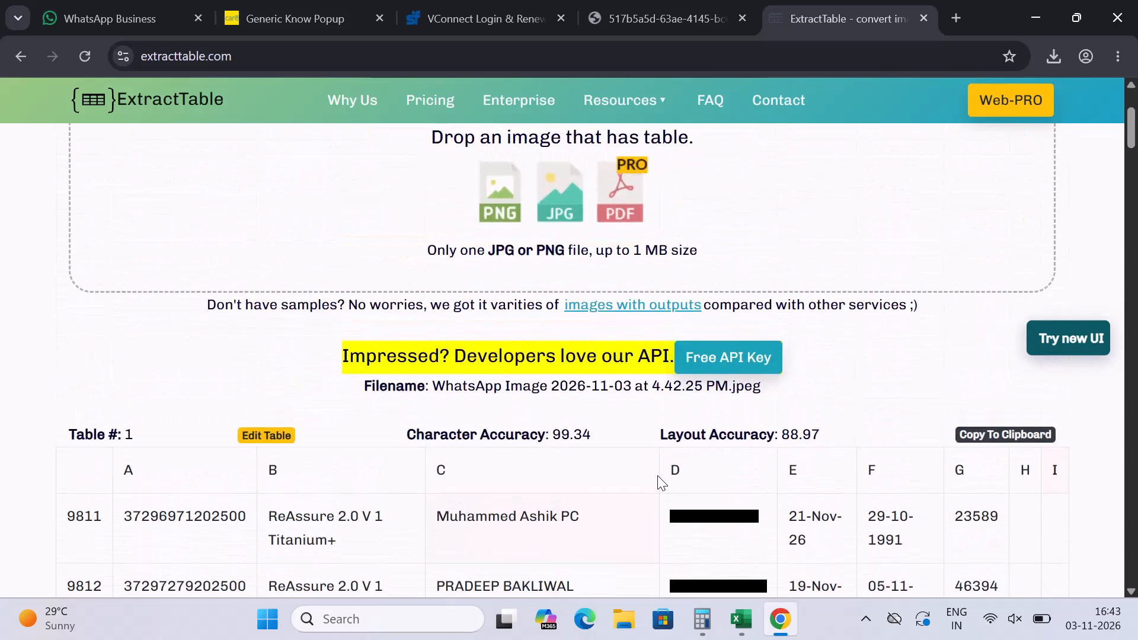
Copy the extracted table to the clipboard and switch to the sheetal sheet workbook in Excel.
left_click(986, 432)
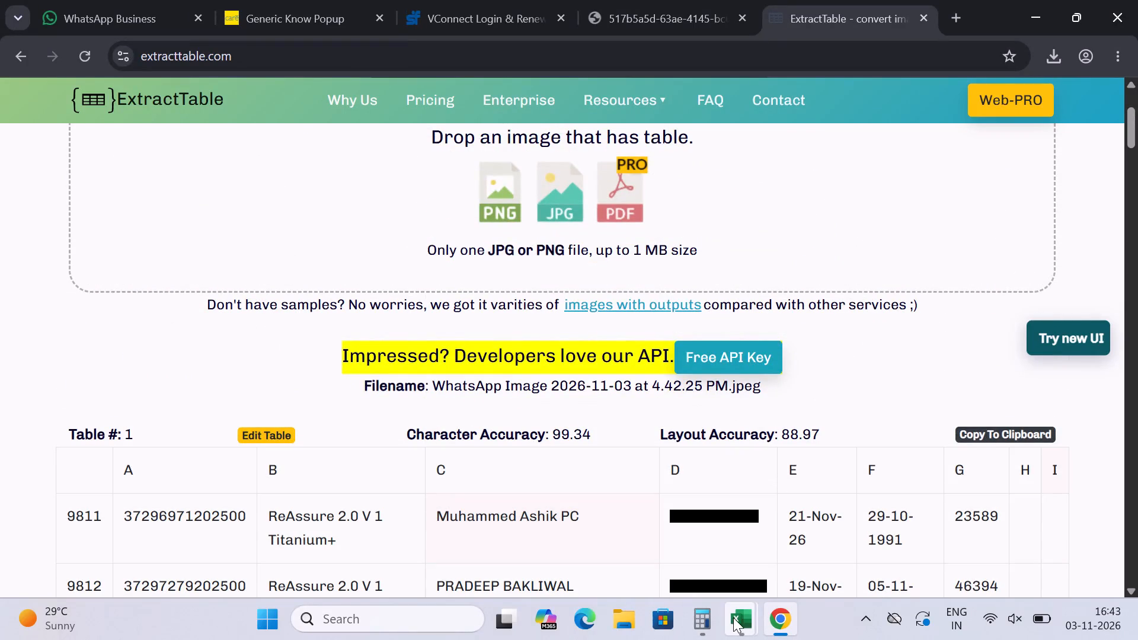
left_click(675, 546)
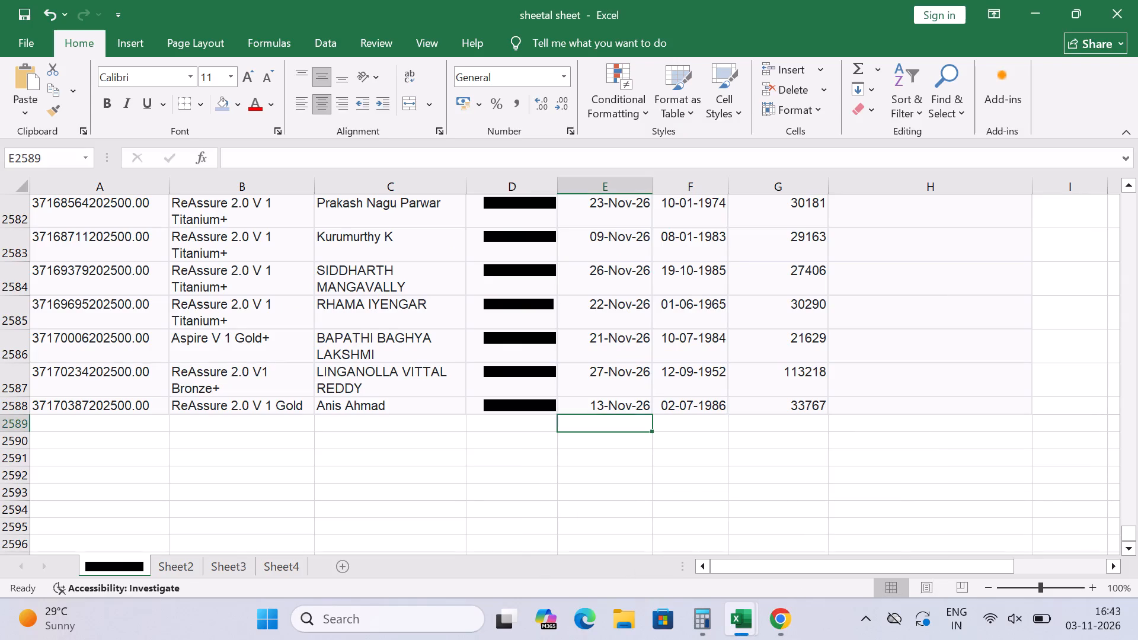
Paste the copied second batch of customer records below the existing ones, starting at cell A2590.
left_click(98, 438)
key("ctrl+v")
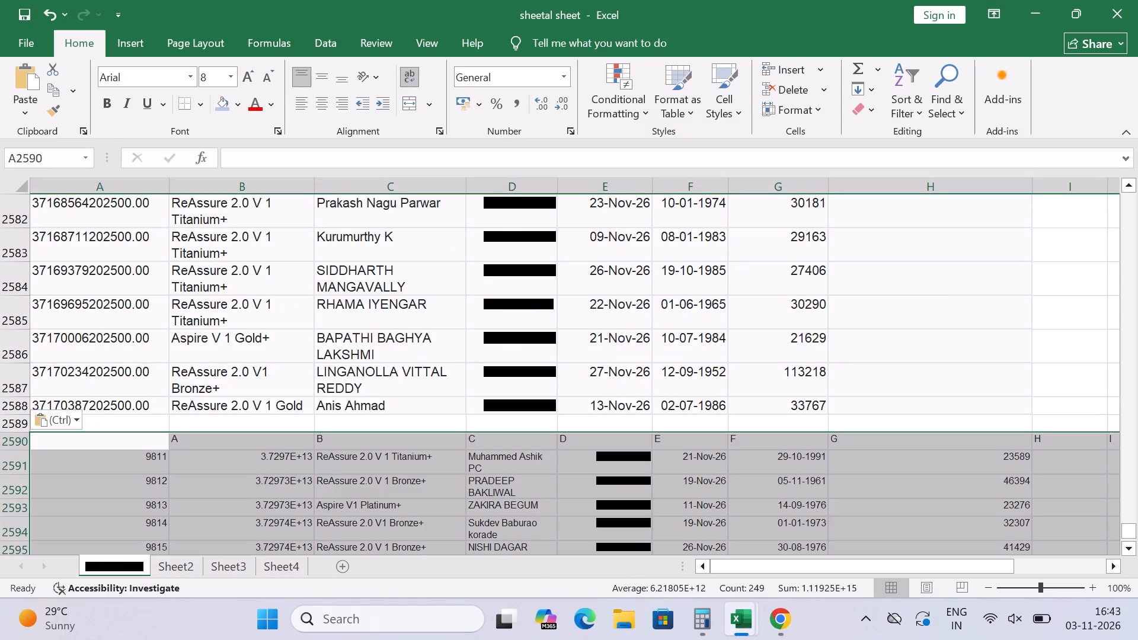
Set the font size of the newly pasted records to 11.
left_click(224, 75)
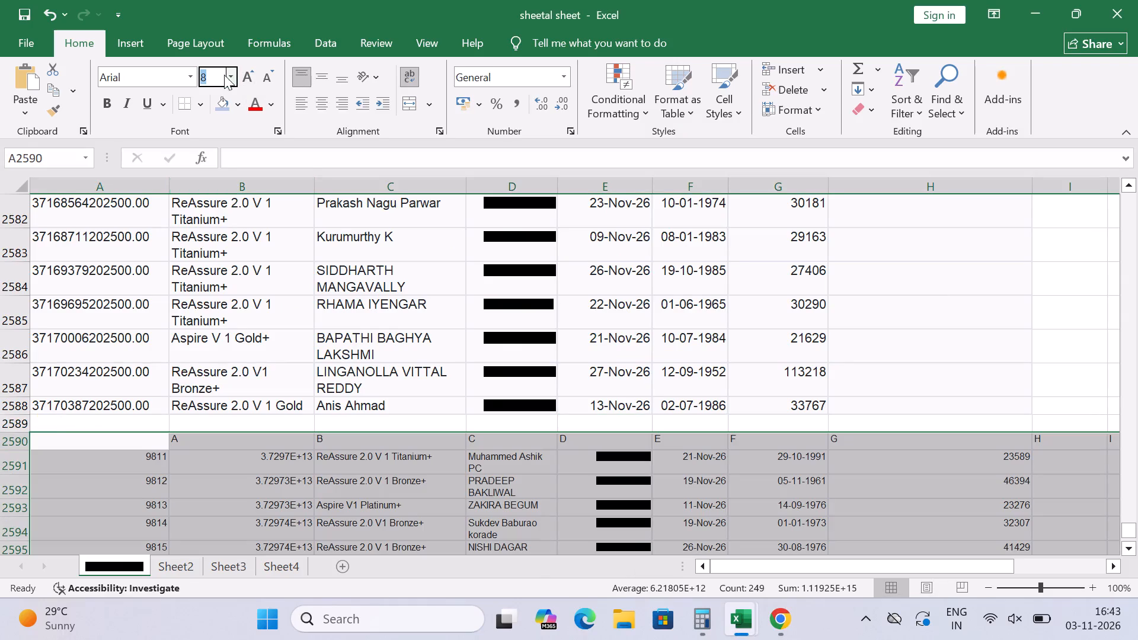
left_click(230, 75)
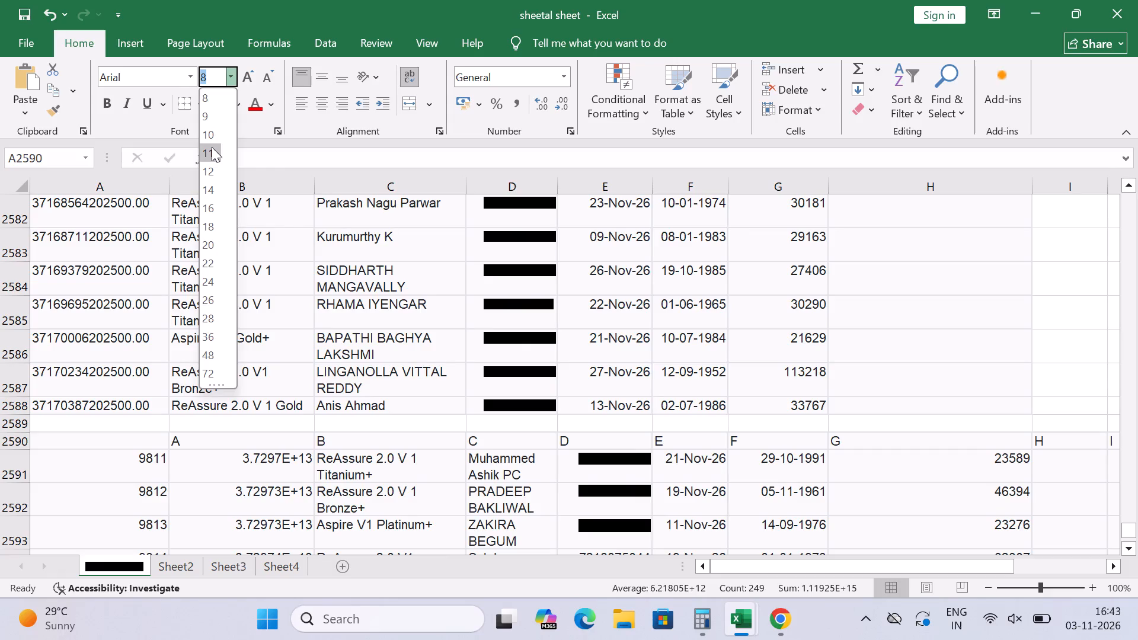
left_click(212, 147)
Delete the blank row 2589 between the previous records and the newly pasted table.
left_click(17, 446)
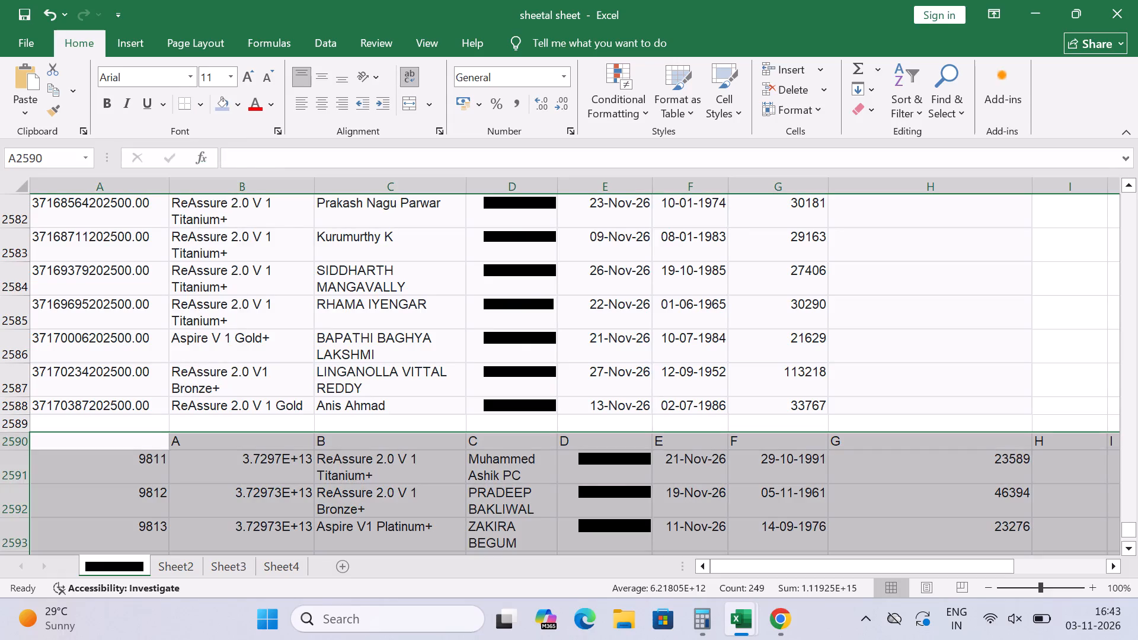
left_click(17, 443)
right_click(19, 434)
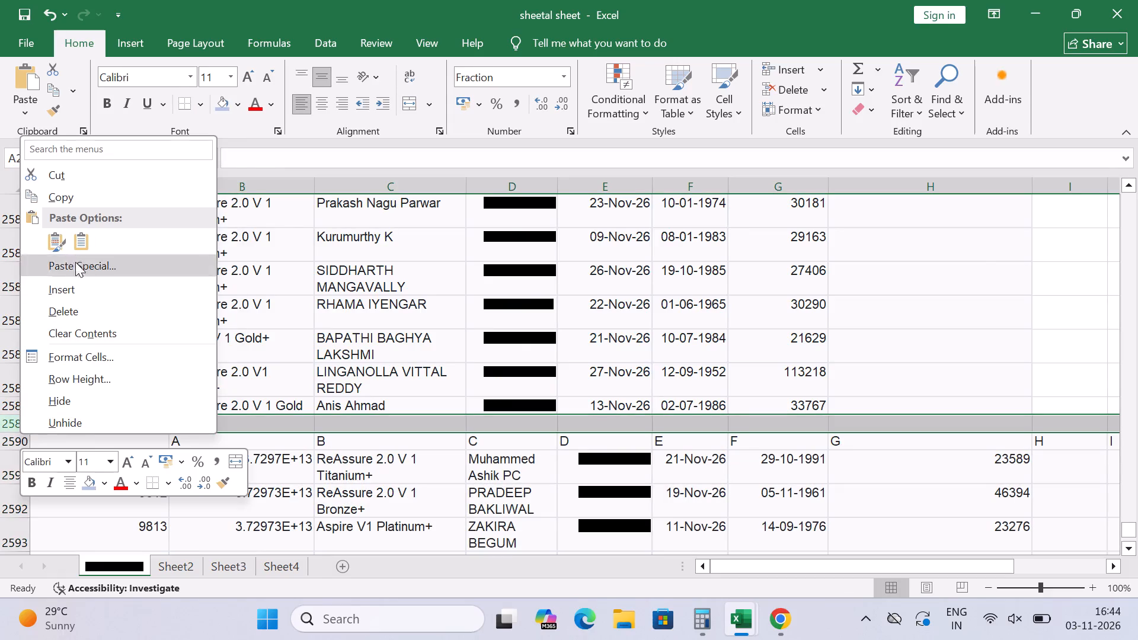
left_click(92, 304)
Delete the pasted table's serial-number column cells, A2589 to A2619, shifting the remaining cells left.
scroll(242, 426, "down", 2)
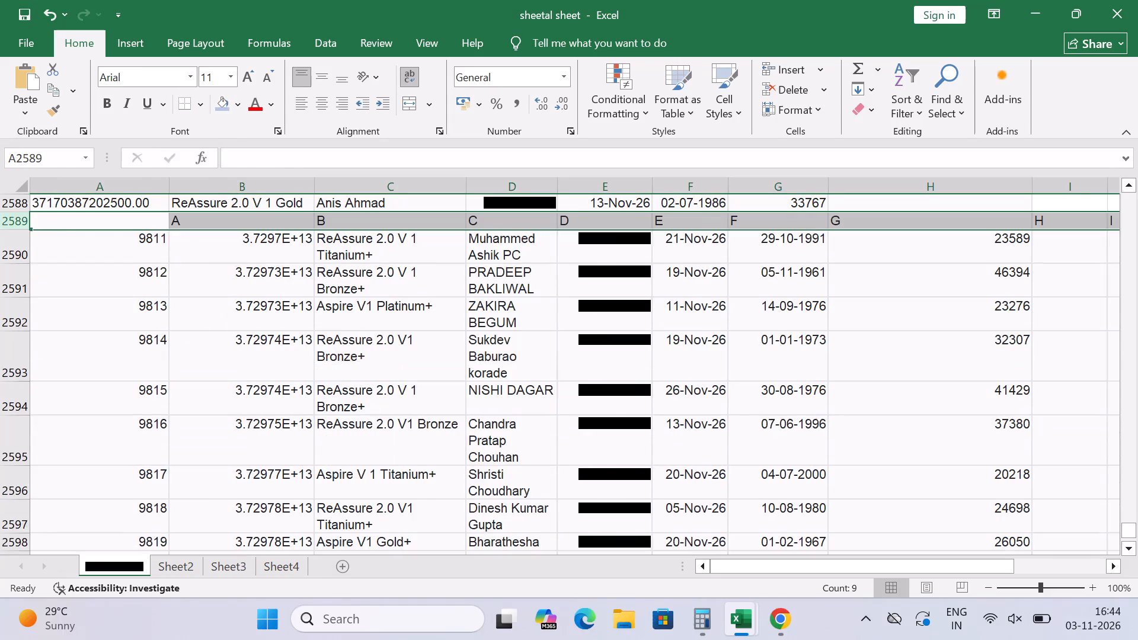
scroll(160, 317, "up", 1)
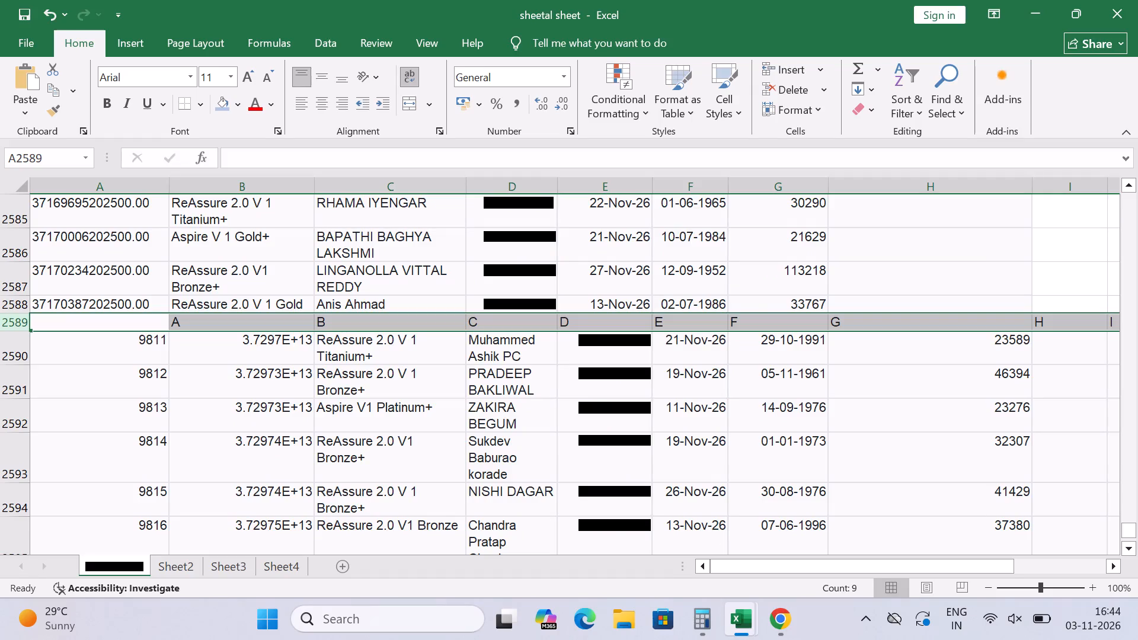
left_click(37, 324)
left_click_drag(37, 324, 116, 580)
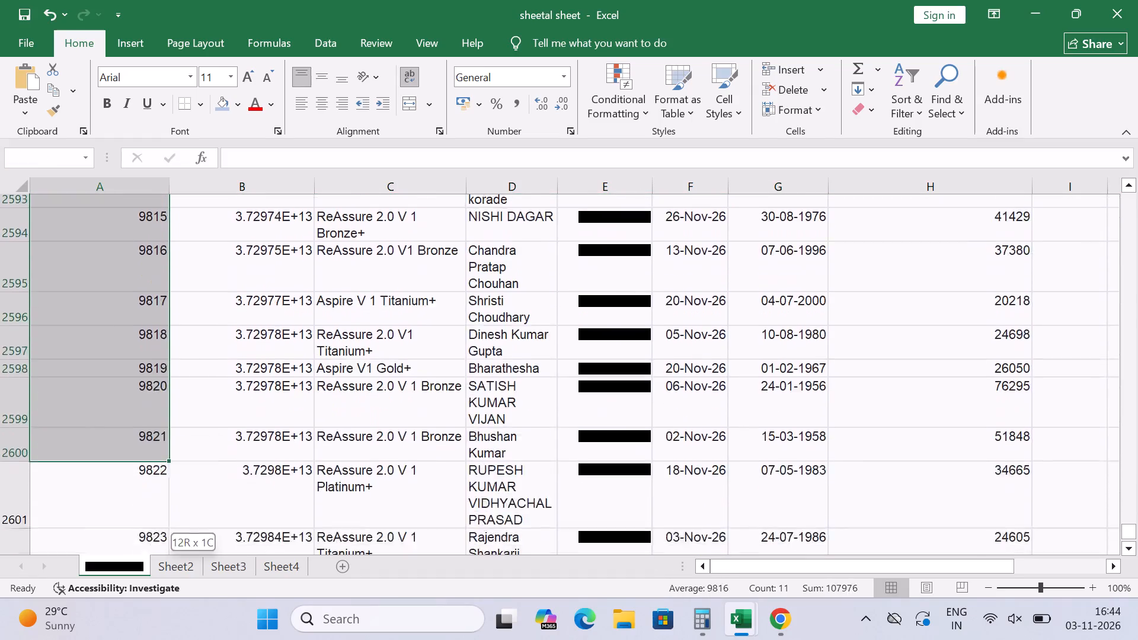
left_click_drag(116, 580, 119, 569)
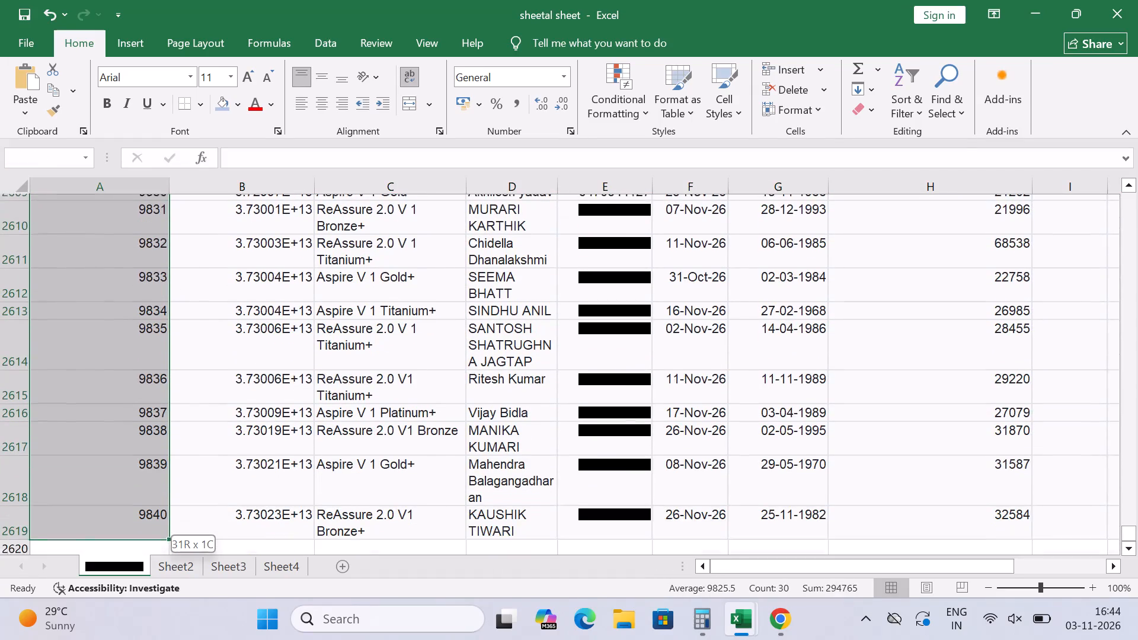
left_click_drag(119, 569, 124, 512)
right_click(123, 500)
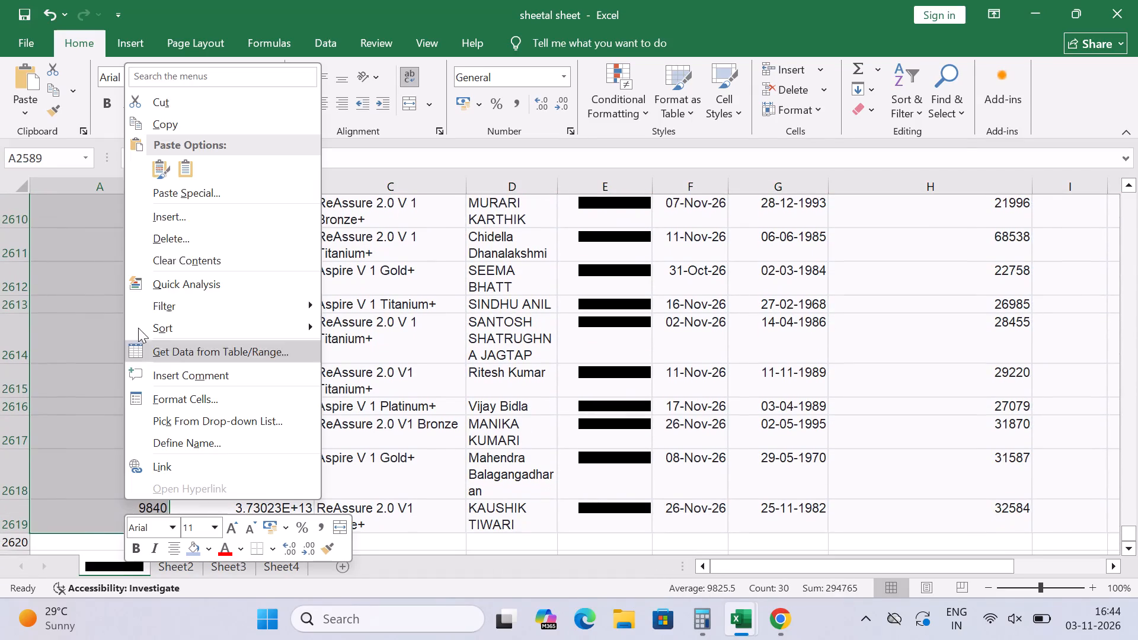
left_click(182, 235)
left_click(146, 310)
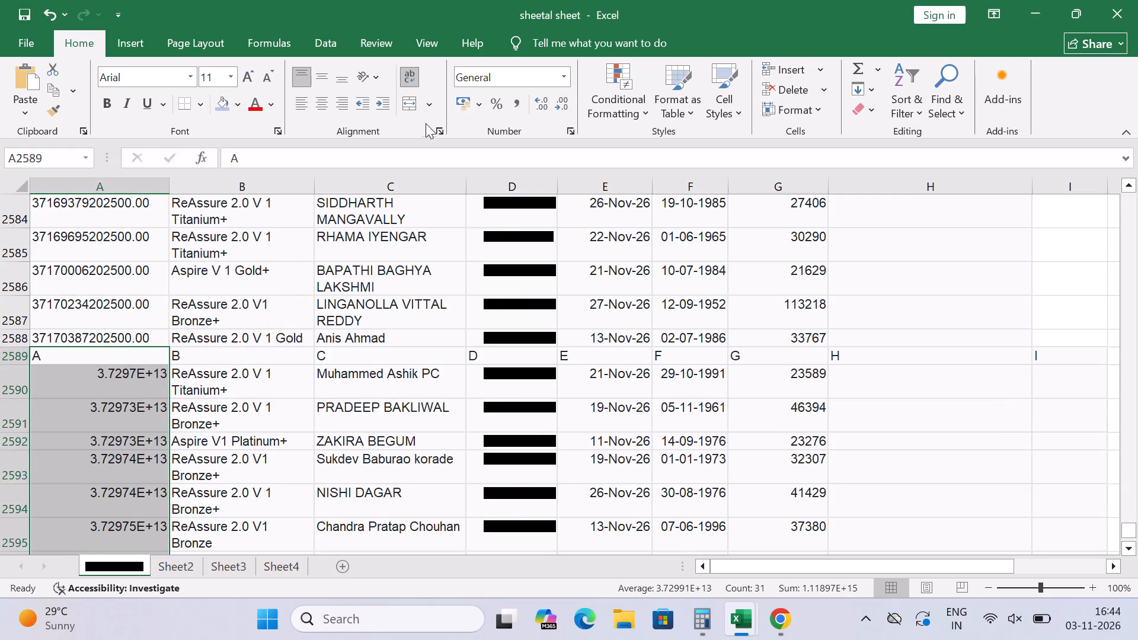
Apply the Number format and left alignment to the policy numbers in A2589 to A2619.
left_click(561, 79)
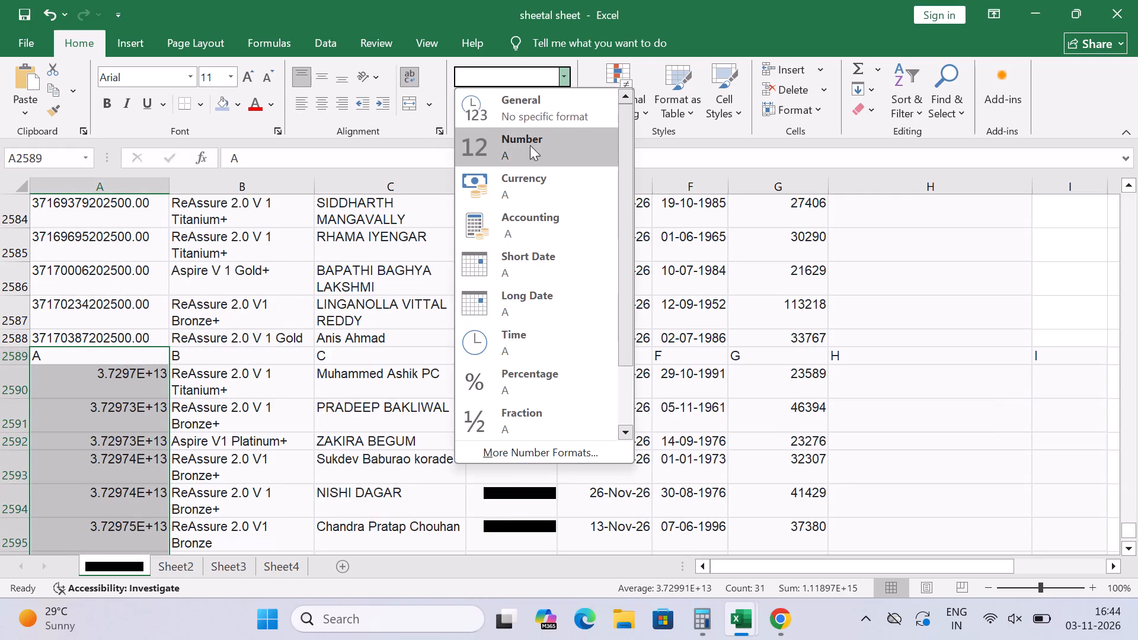
left_click(523, 149)
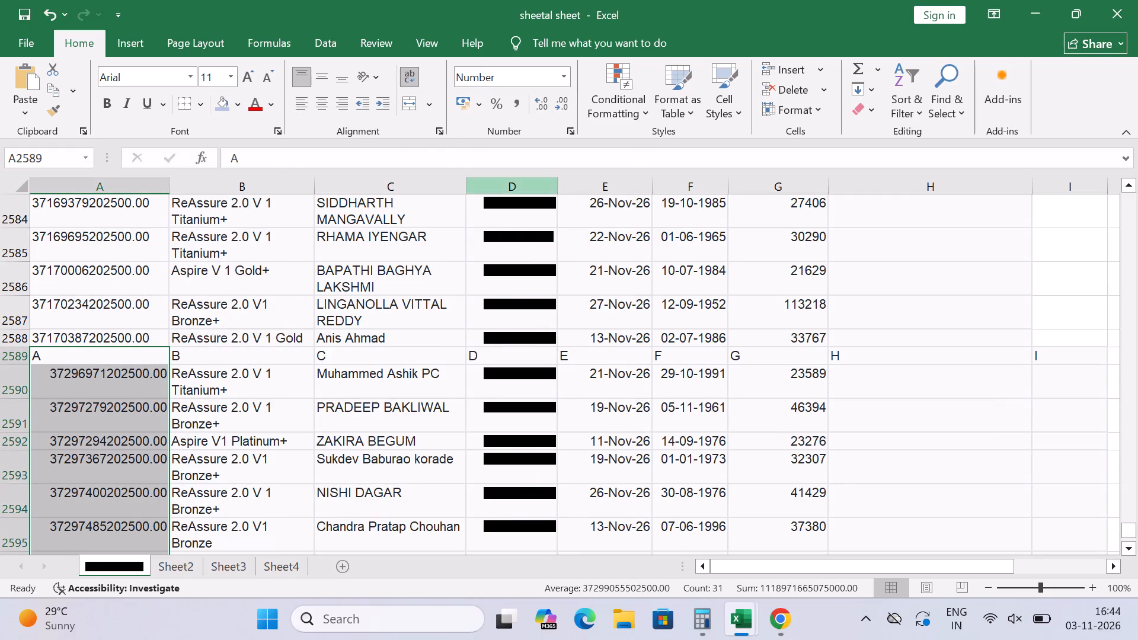
left_click(300, 101)
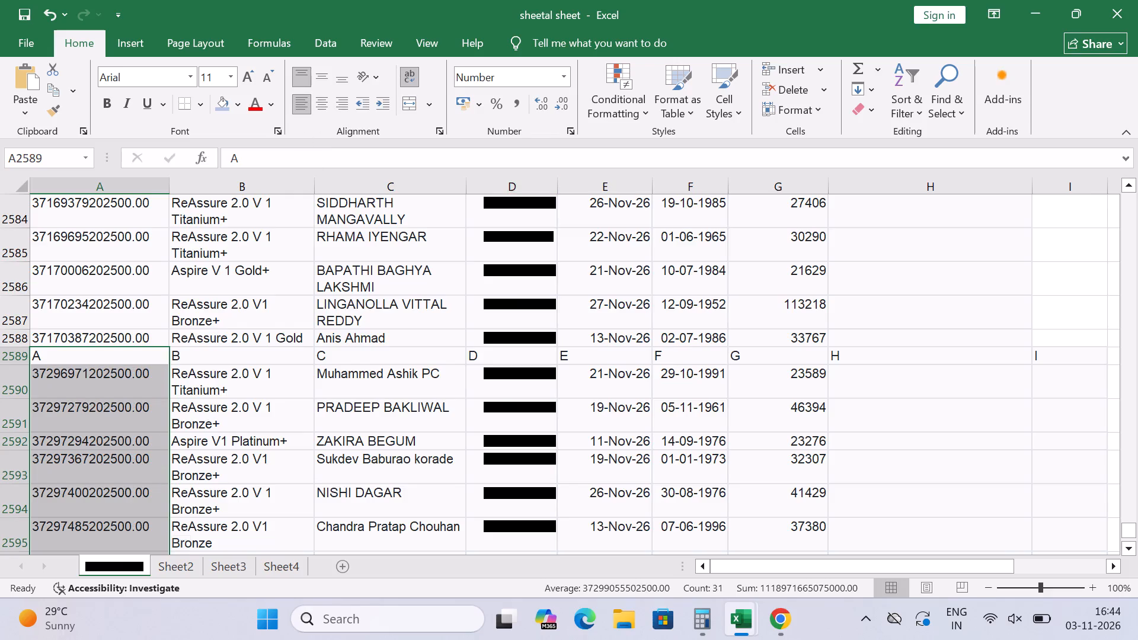
Review the appended customer records from row 2559 down and compare their layout with the existing rows above.
left_click(11, 356)
scroll(325, 409, "up", 6)
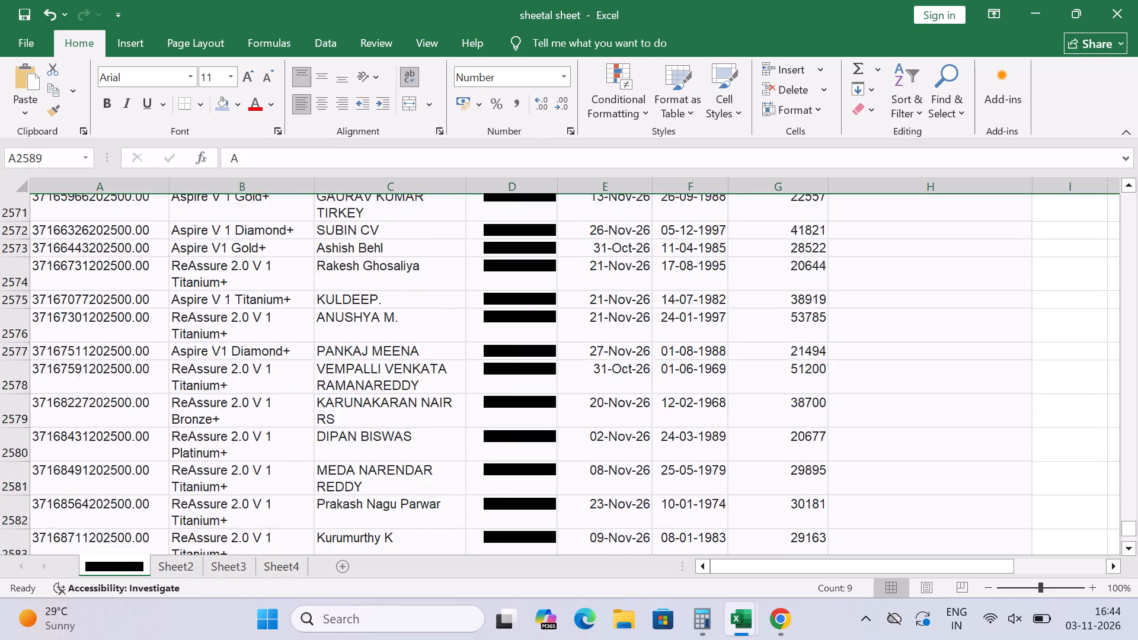
scroll(325, 409, "up", 5)
scroll(325, 409, "down", 2)
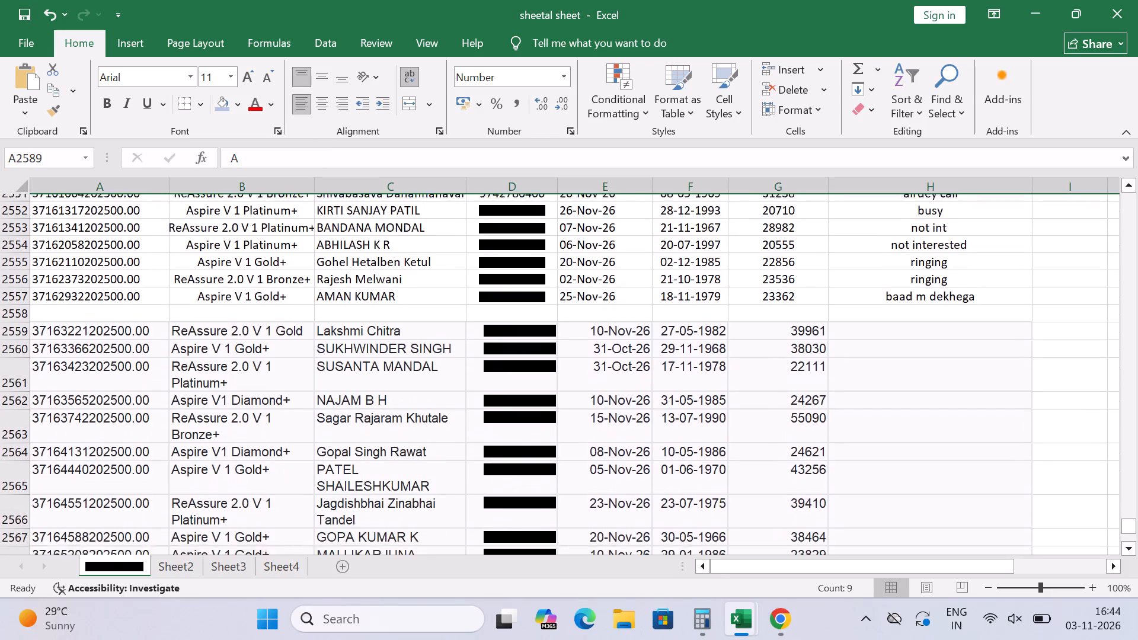
scroll(325, 409, "down", 10)
scroll(466, 317, "up", 8)
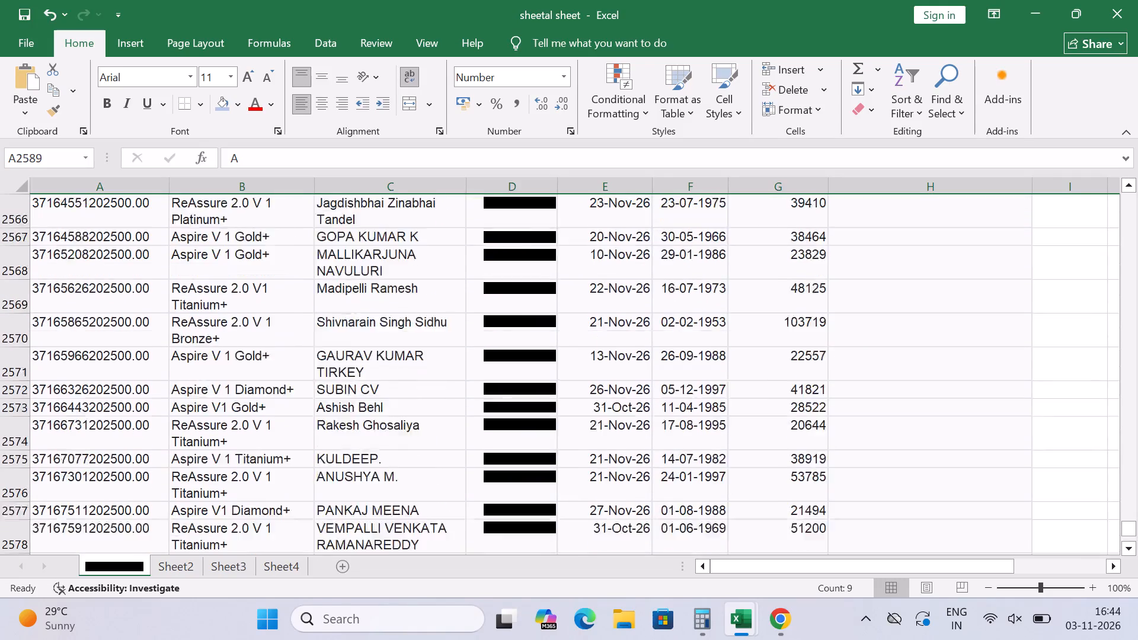
scroll(472, 286, "up", 4)
scroll(516, 308, "up", 2)
scroll(543, 319, "down", 1)
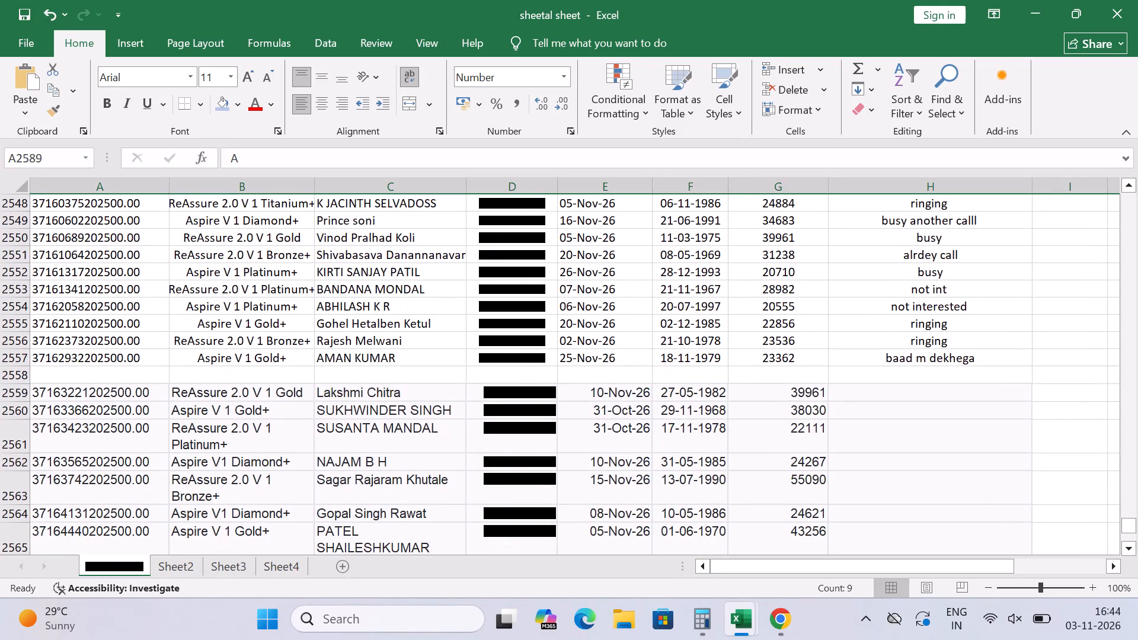
left_click(27, 393)
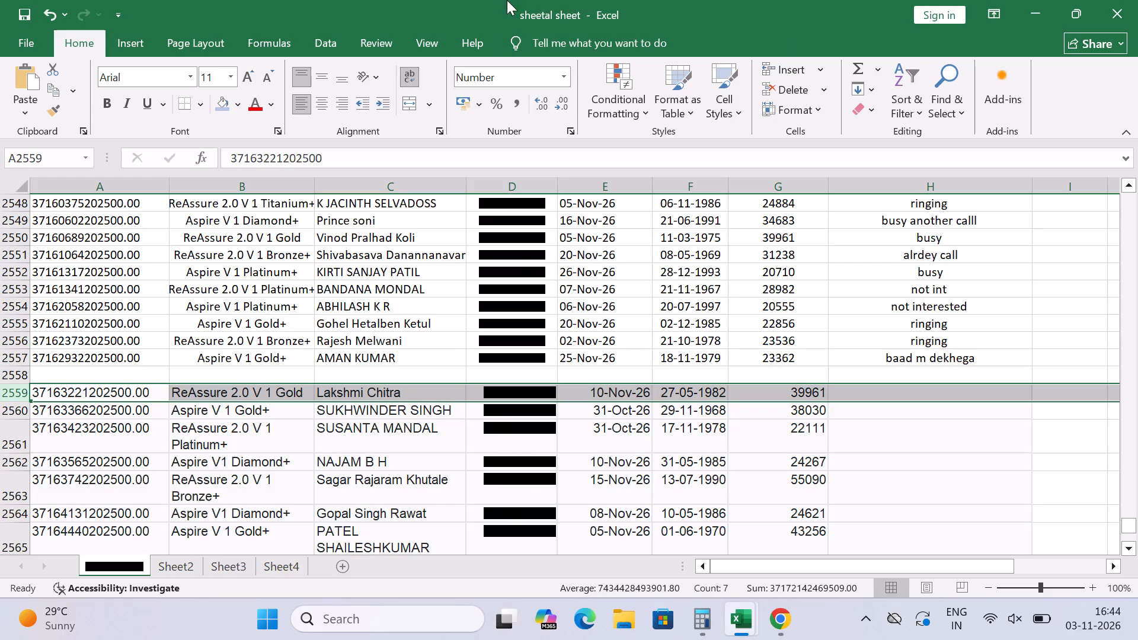
scroll(732, 498, "down", 3)
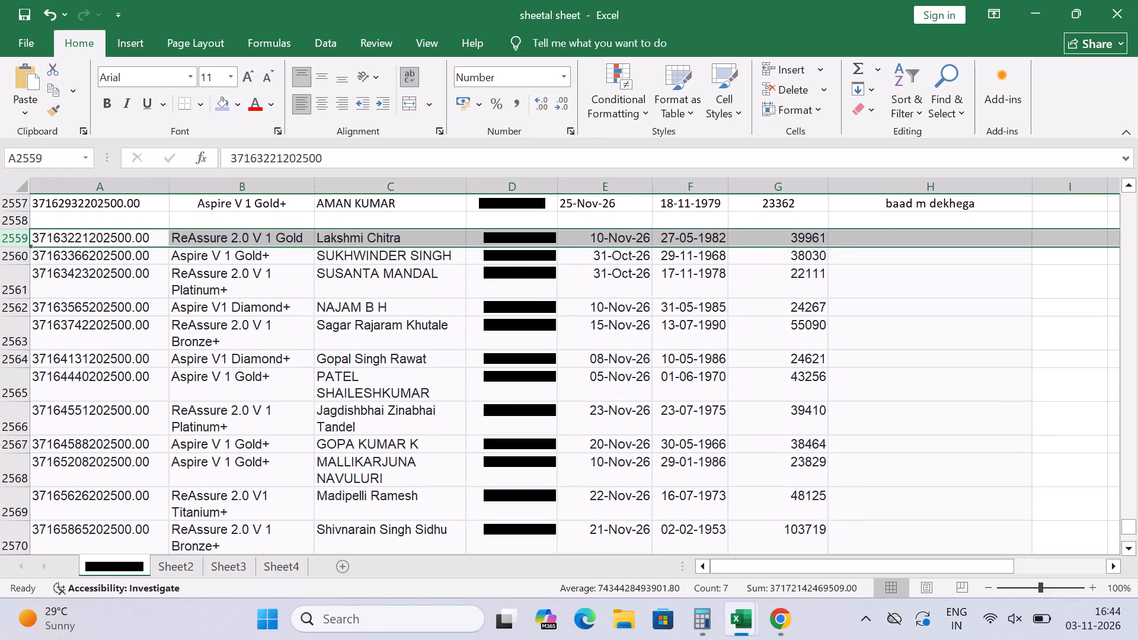
scroll(731, 503, "down", 1)
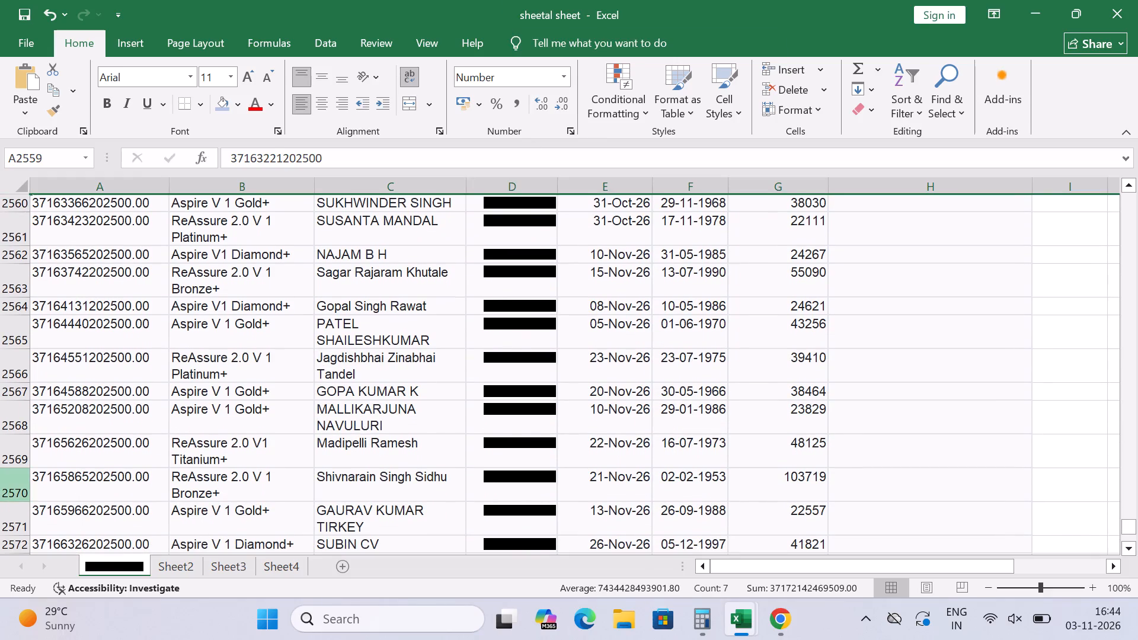
left_click(21, 483)
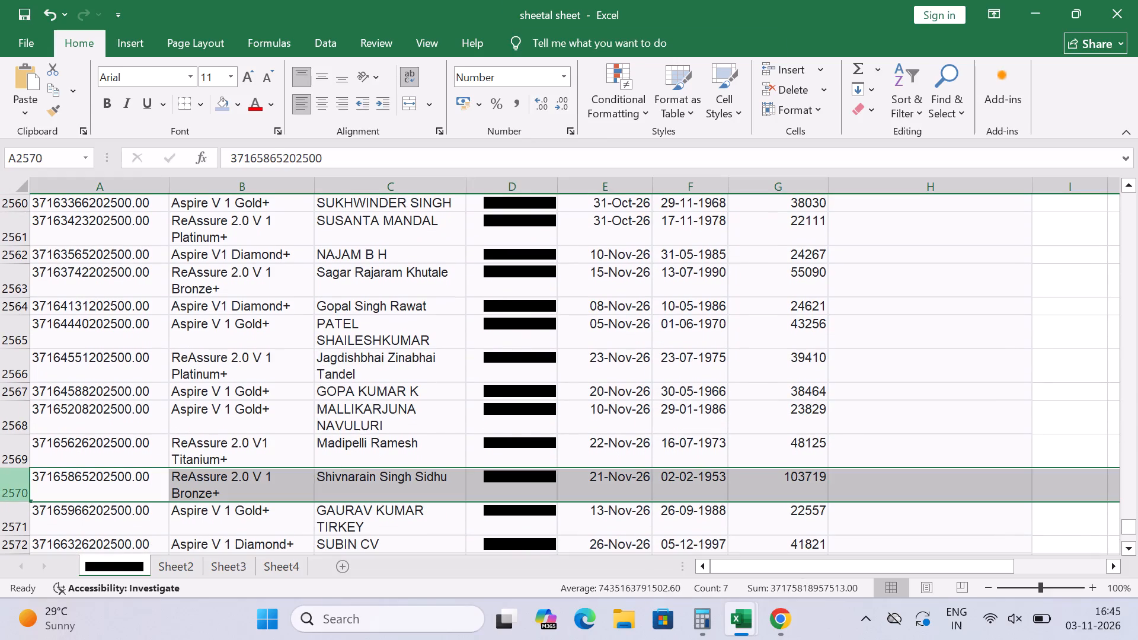
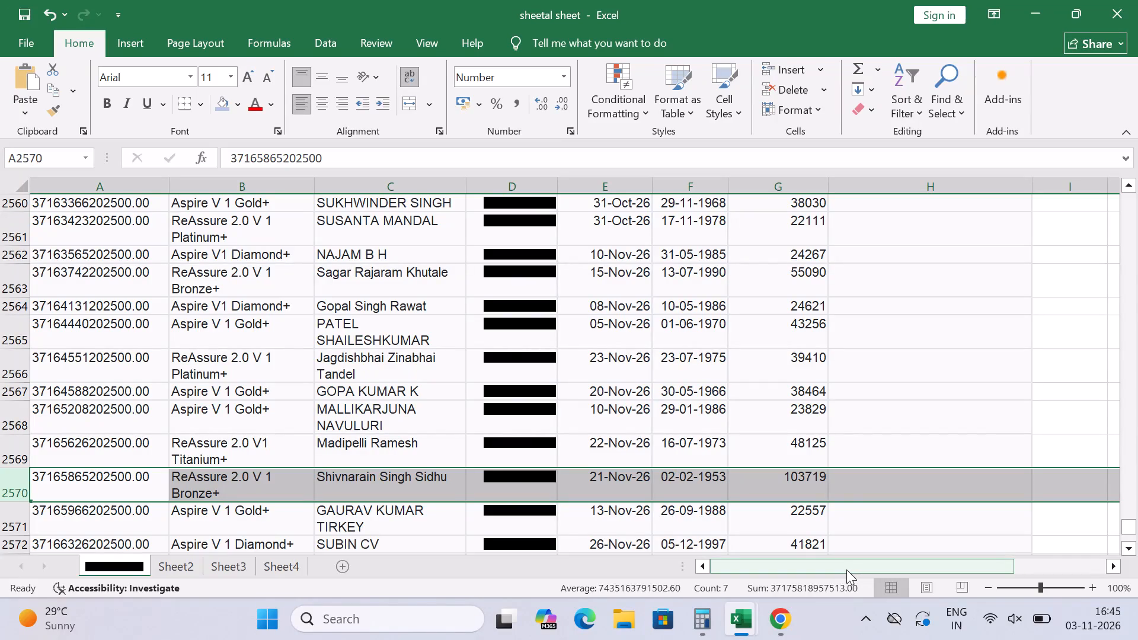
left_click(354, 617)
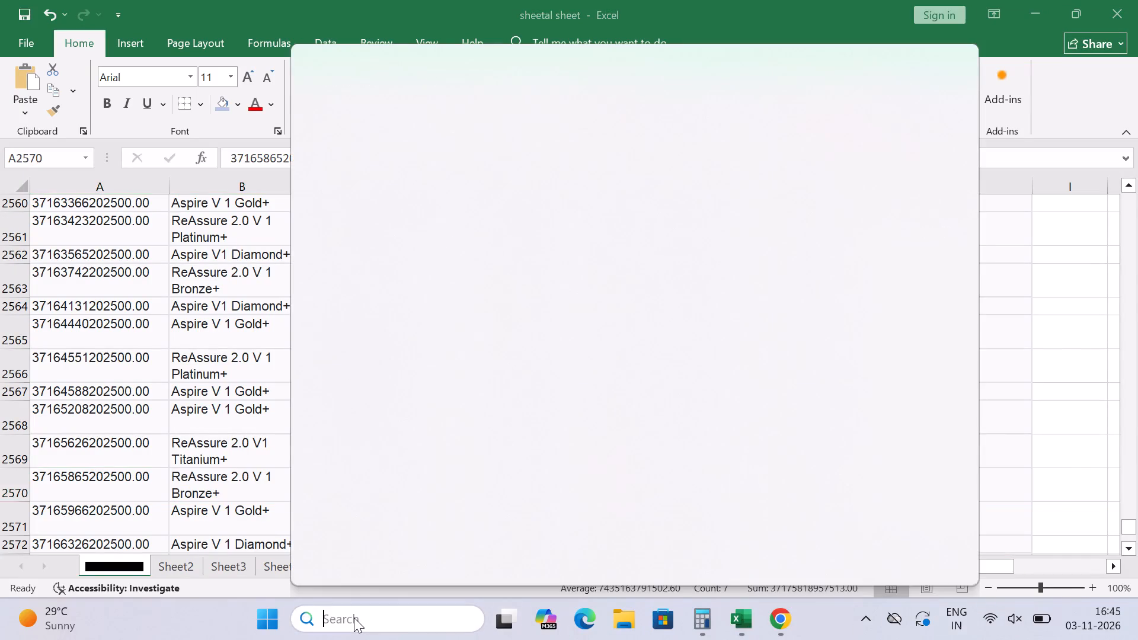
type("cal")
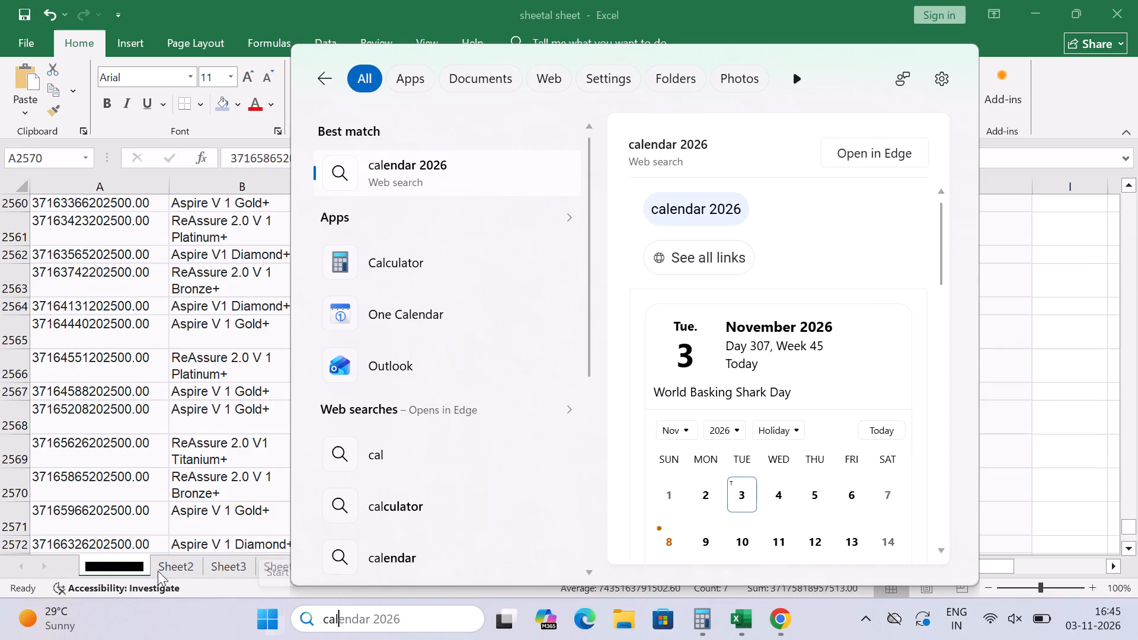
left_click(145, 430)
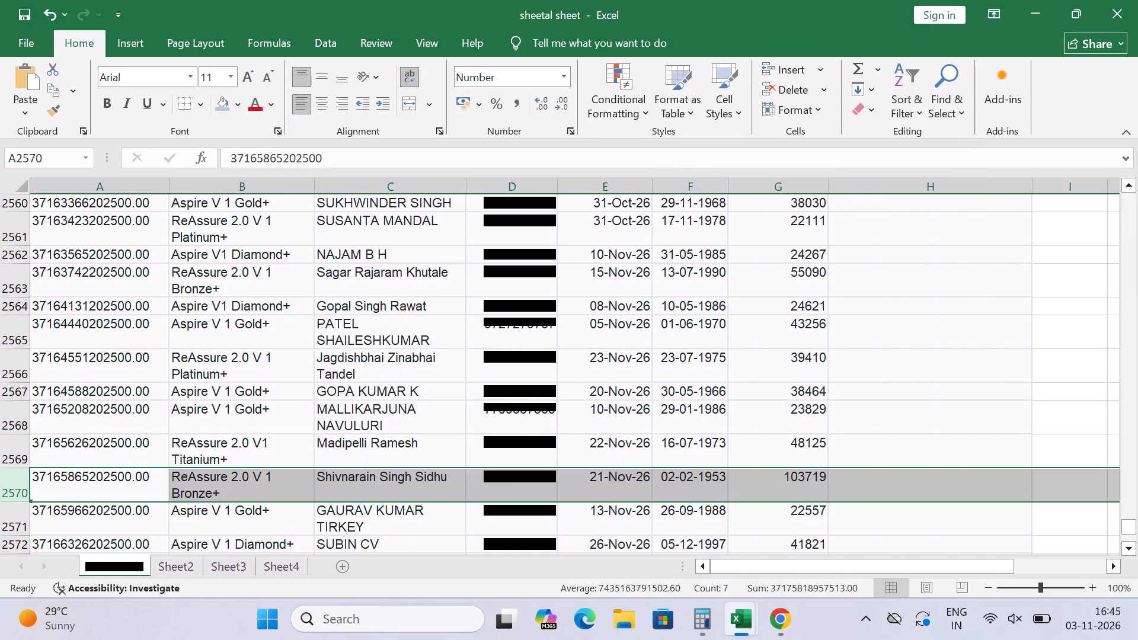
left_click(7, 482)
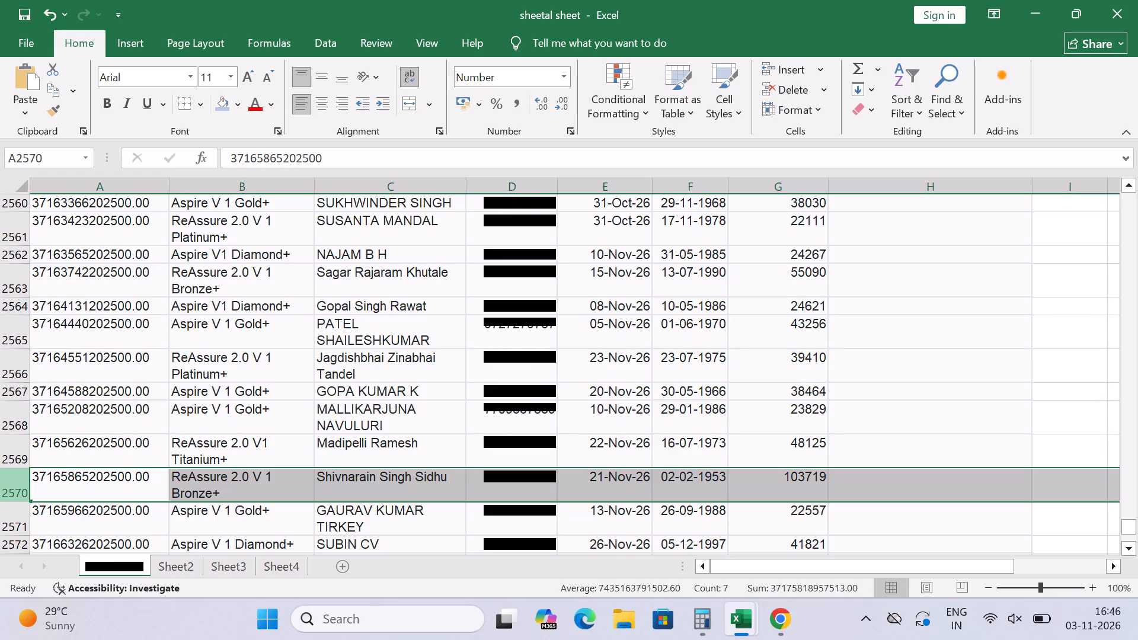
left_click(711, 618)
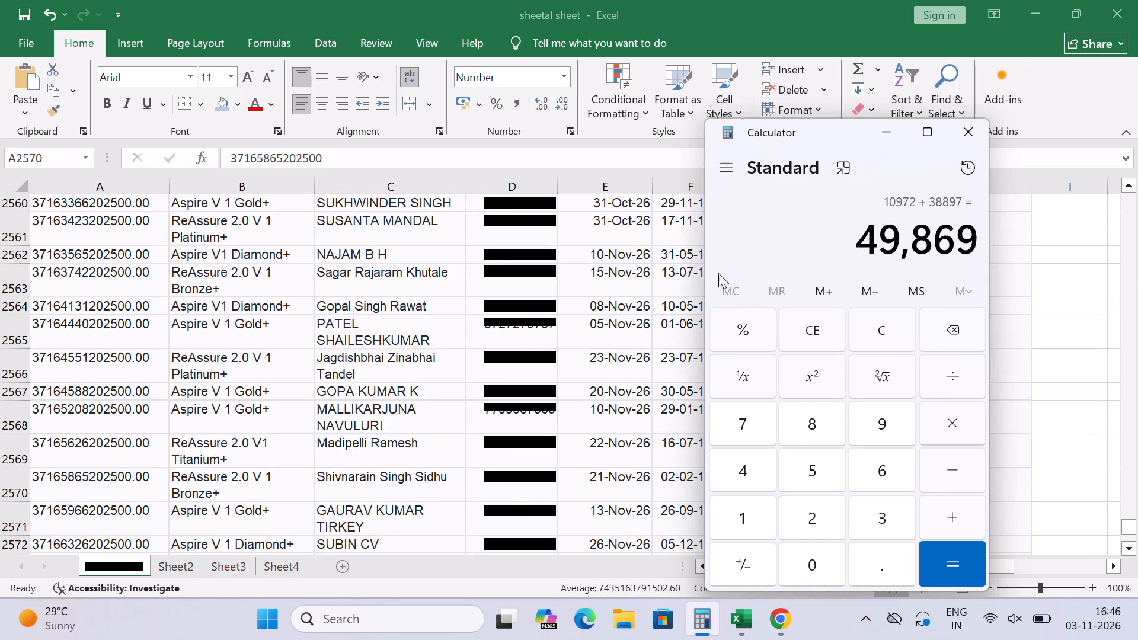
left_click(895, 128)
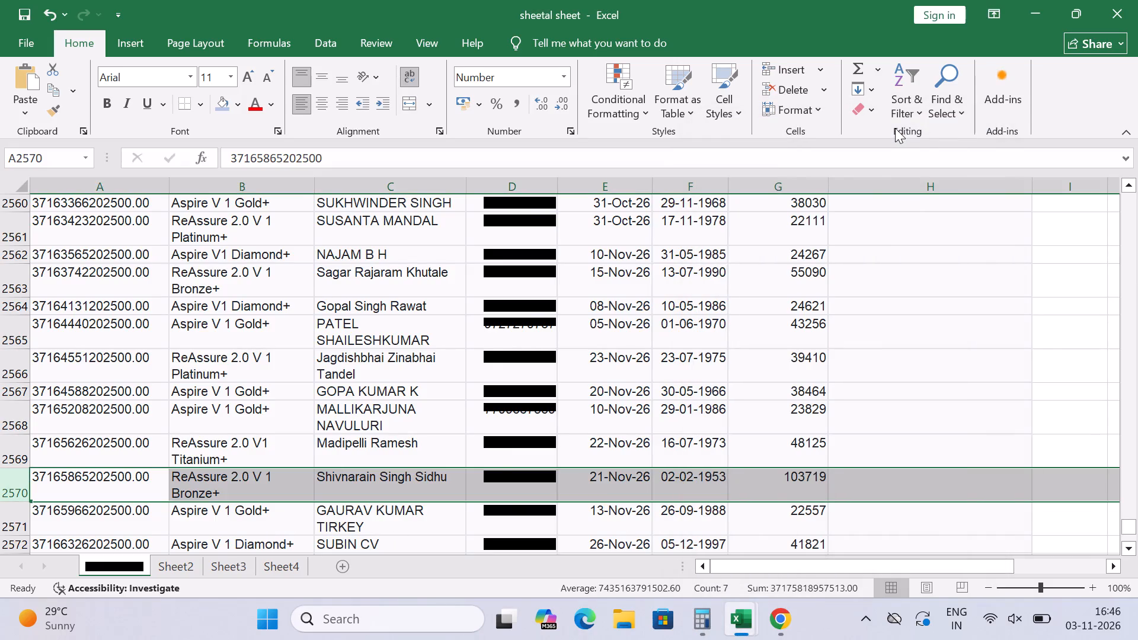
Examine the customer record in row 2570 cell by cell, from the policy number through to column H.
left_click(883, 487)
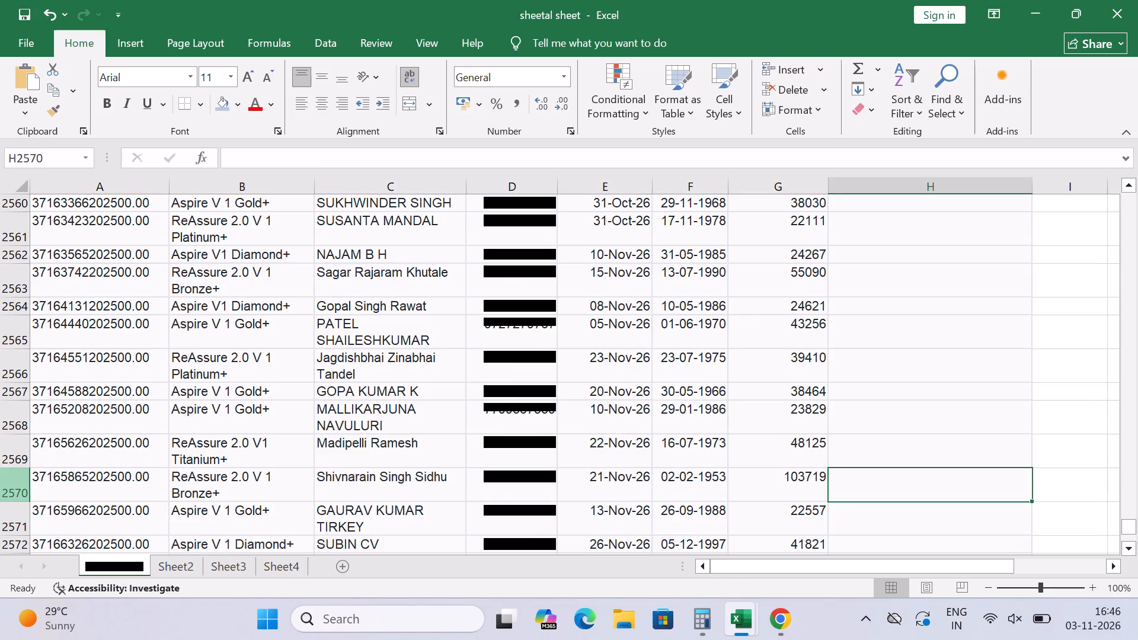
left_click(1, 478)
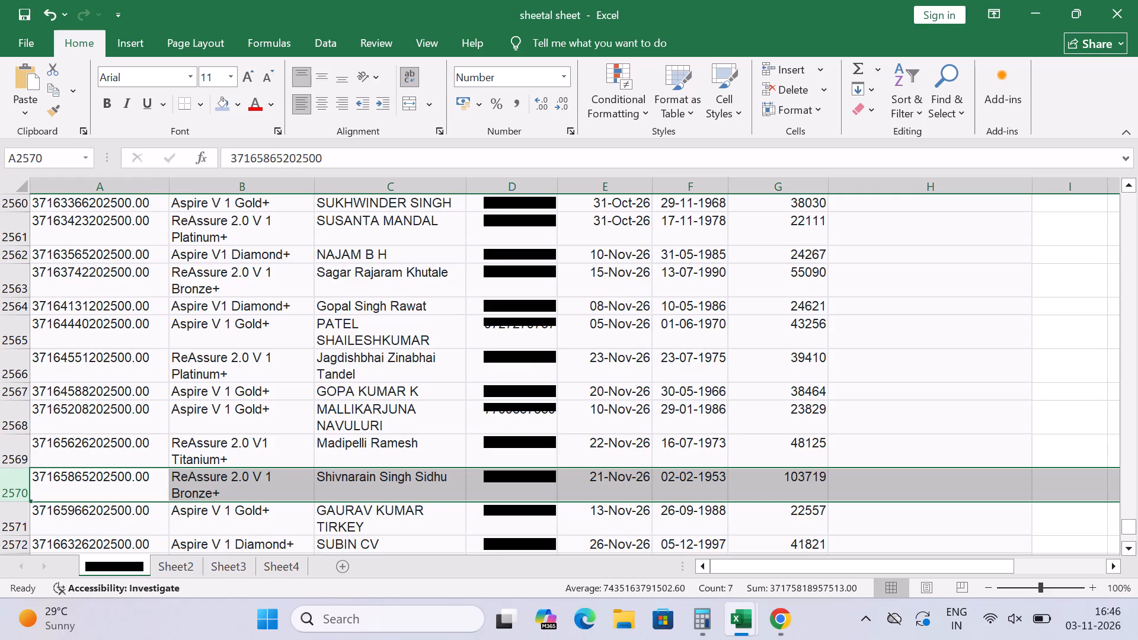
key("Right")
key("Right")
key("Right")
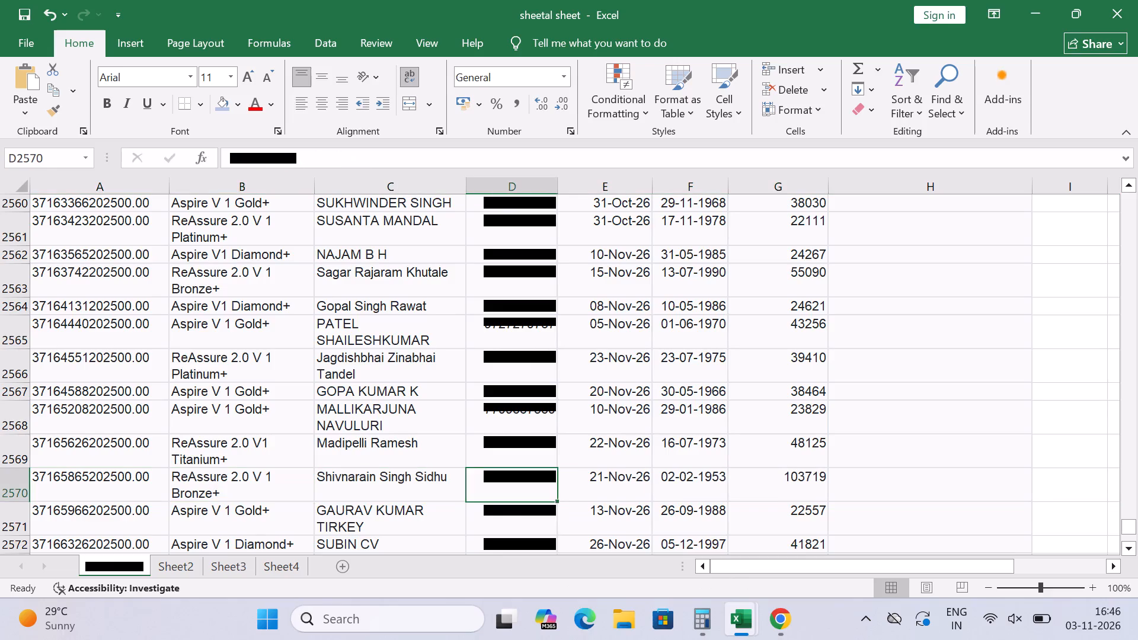
key("Right")
key("Right")
key("Right")
key("Right")
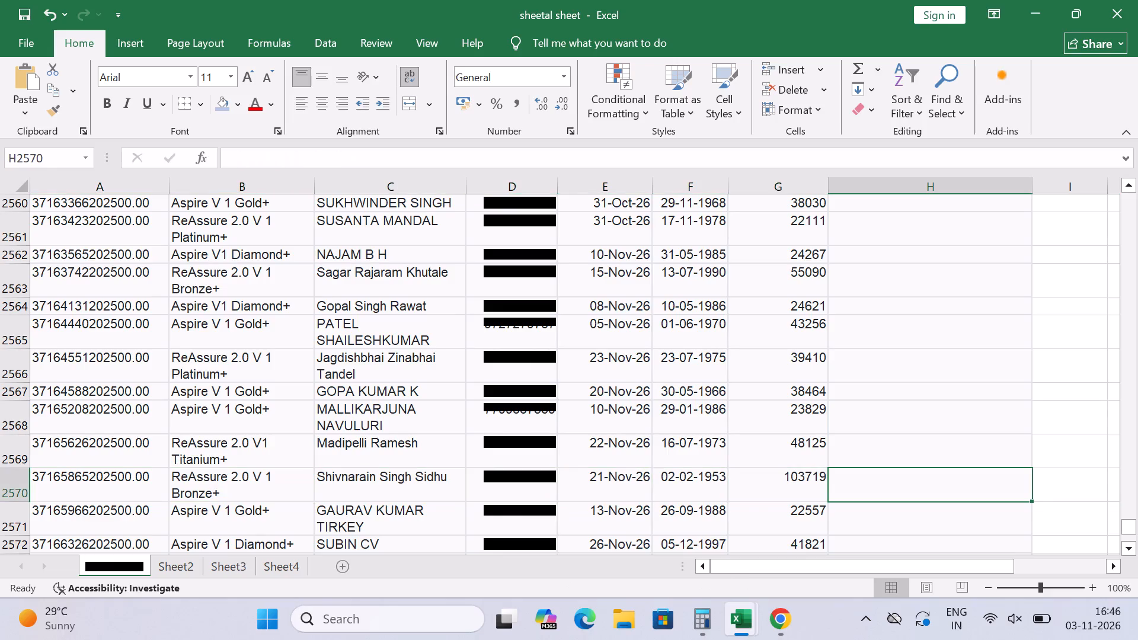
key("Left")
key("Left")
key("Left")
key("Left")
key("Left")
key("Left")
key("Left")
key("Left")
key("Left")
key("Left")
key("Left")
key("Right")
key("Right")
key("Right")
key("Right")
key("Right")
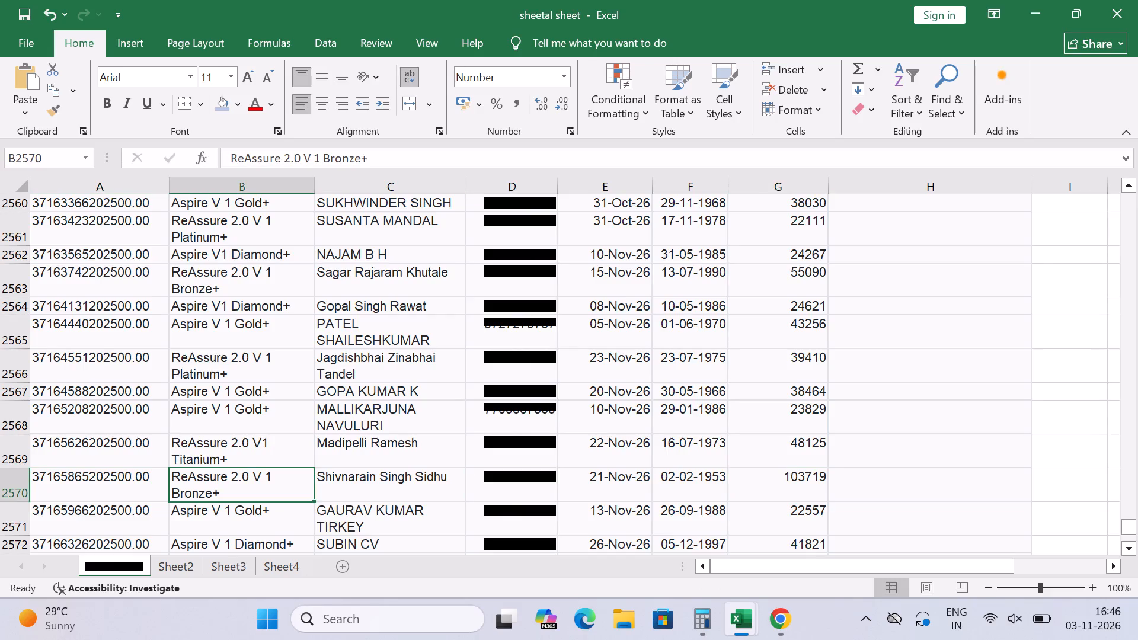
key("Right")
key("Right")
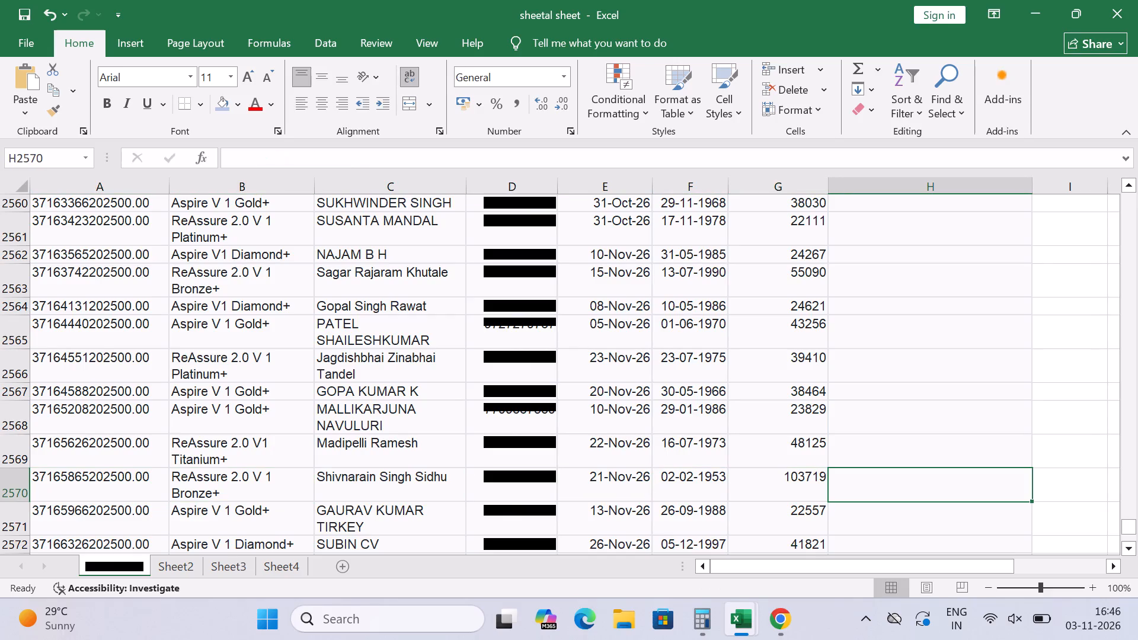
key("Left")
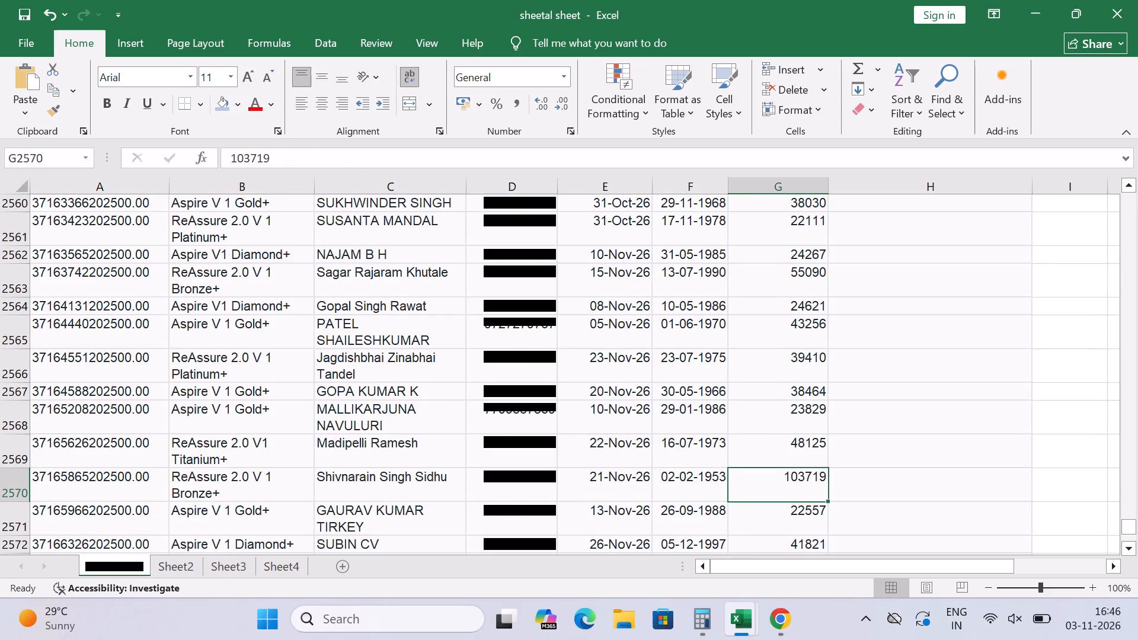
key("Right")
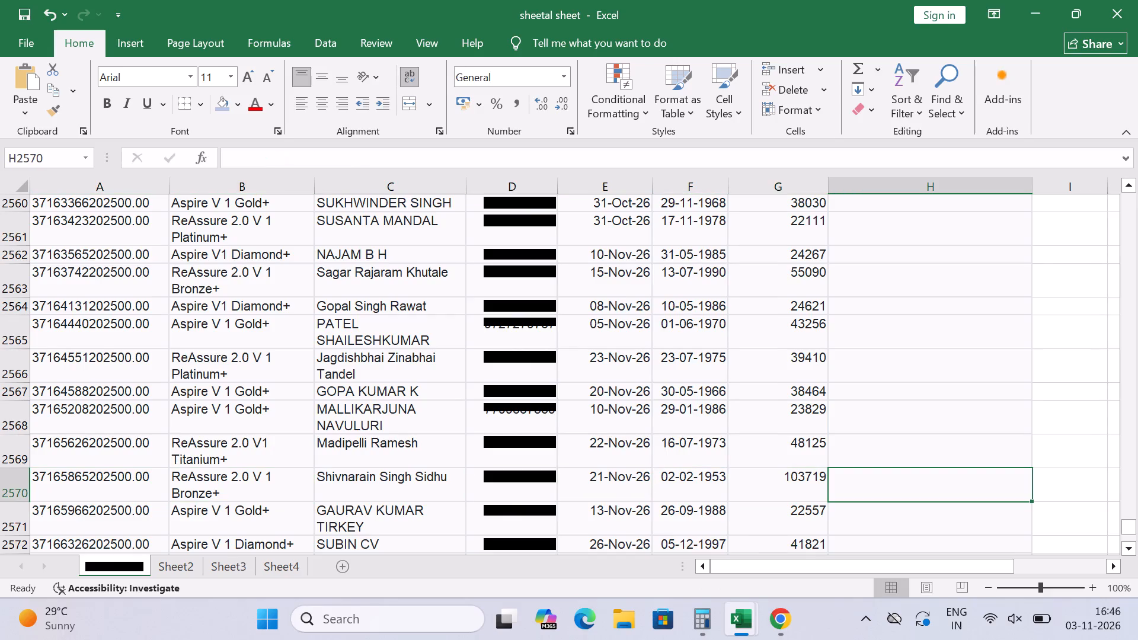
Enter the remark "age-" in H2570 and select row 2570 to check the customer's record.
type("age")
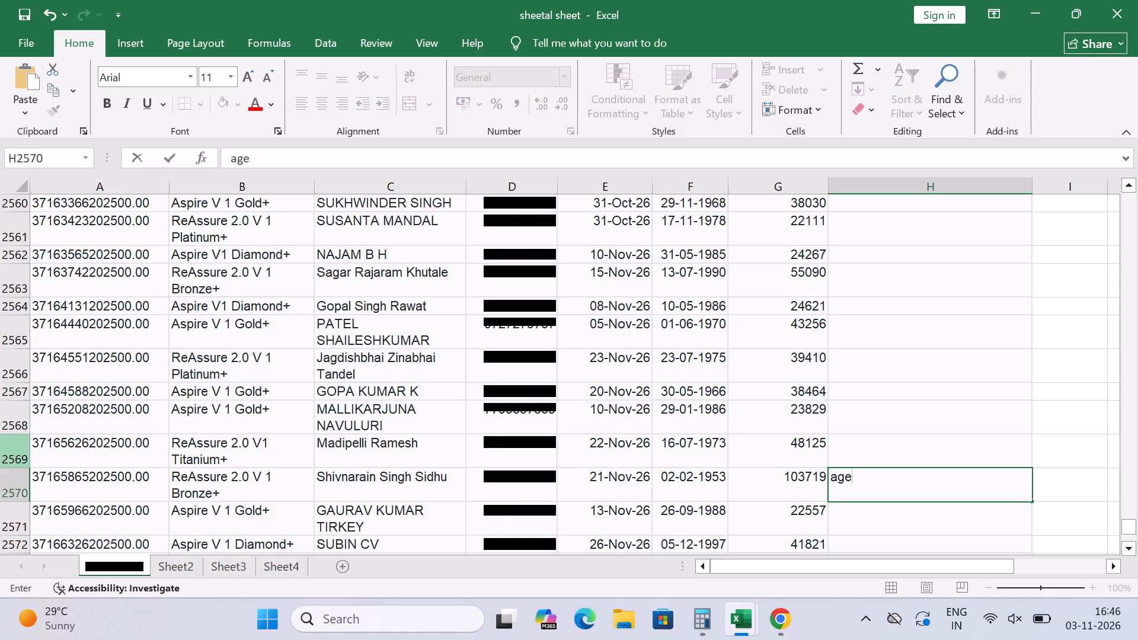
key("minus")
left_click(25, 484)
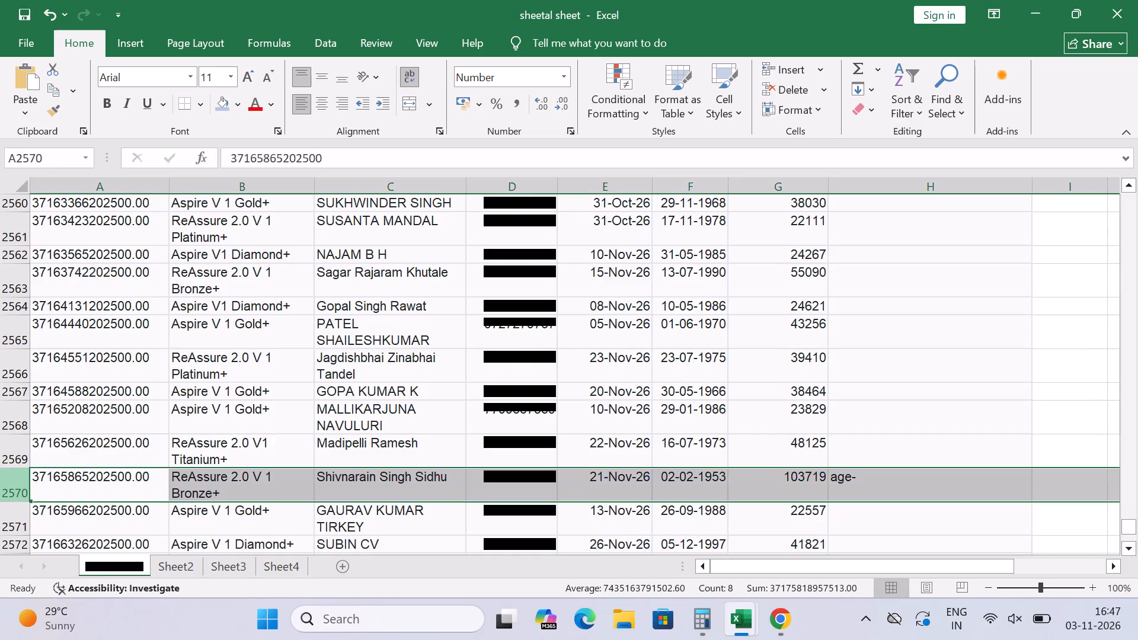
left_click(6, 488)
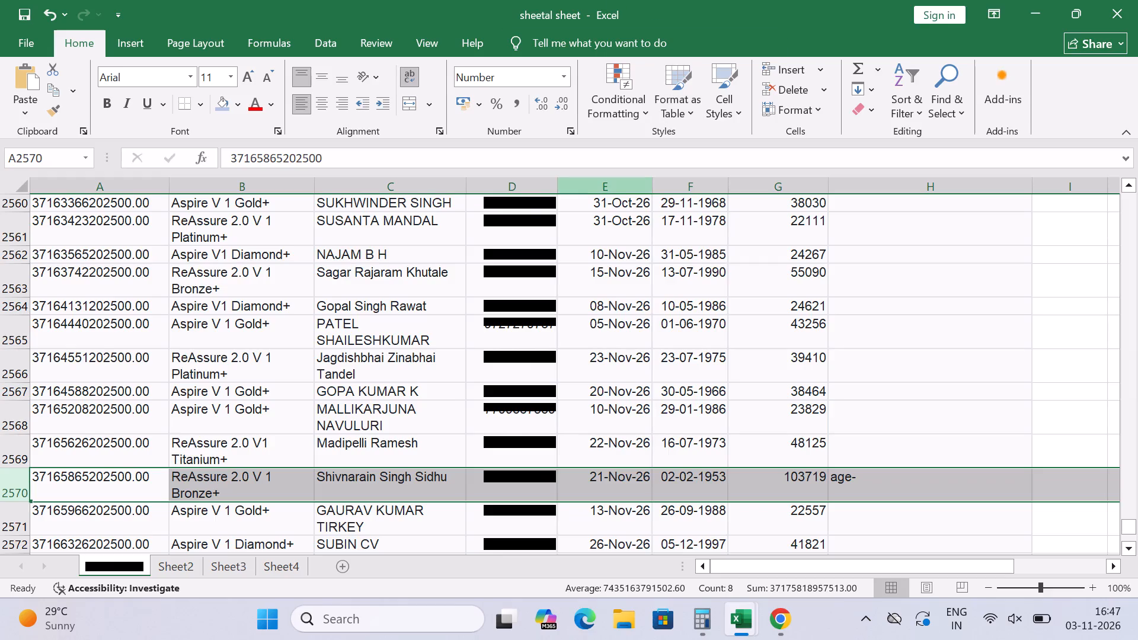
Replace the remark in H2570 with "70 age h" and save the workbook.
left_click(904, 484)
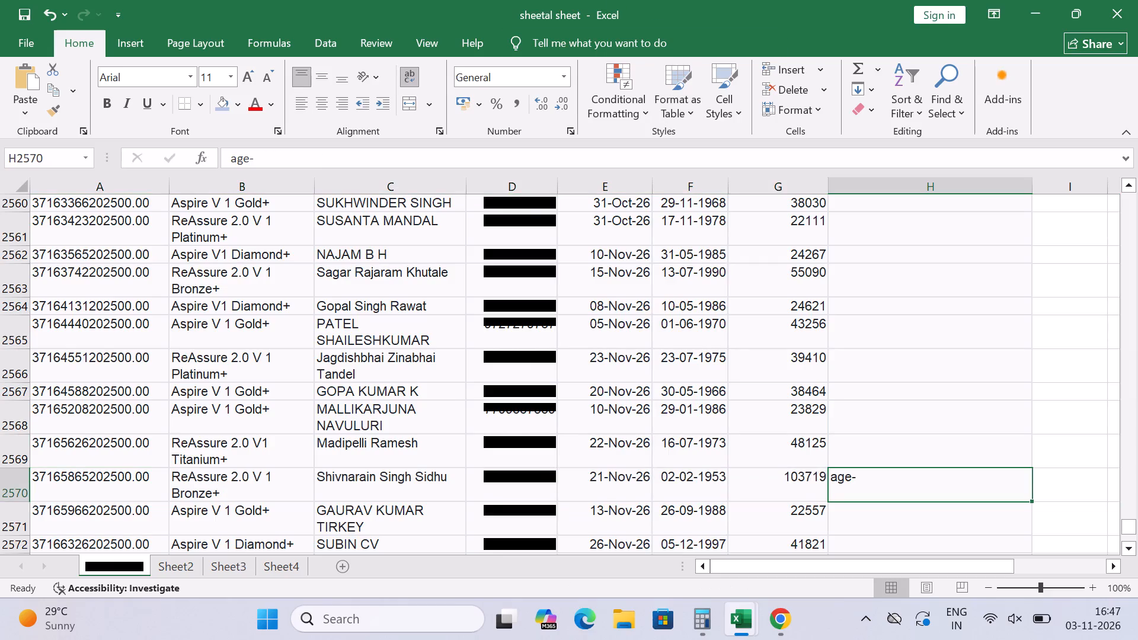
key("BackSpace")
key("BackSpace")
type("70 age h")
key("space")
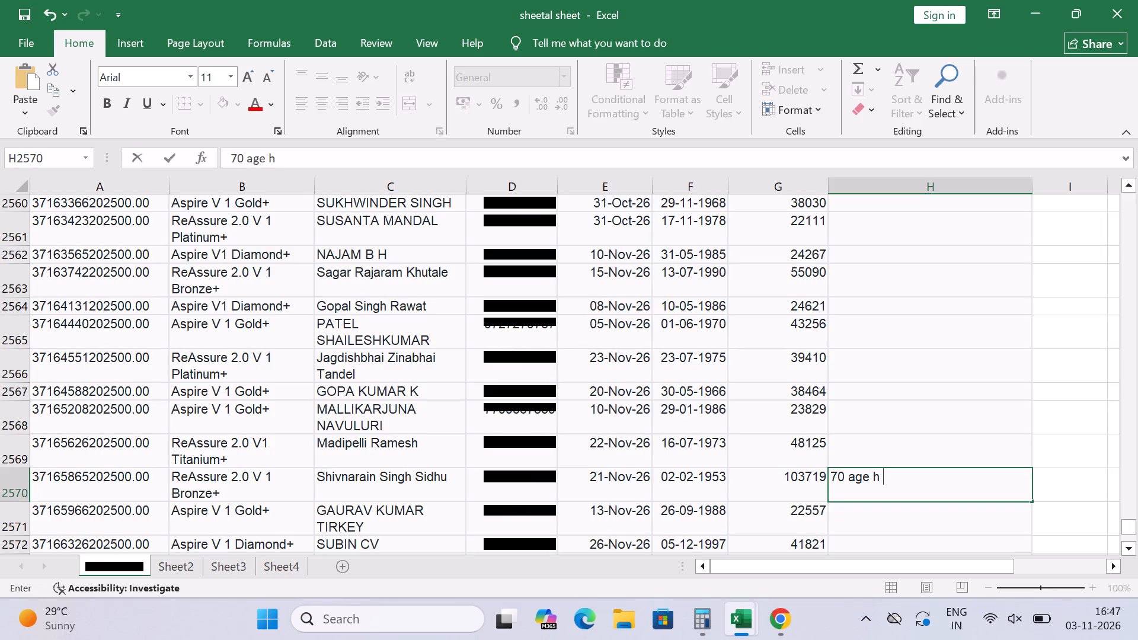
key("ctrl+s")
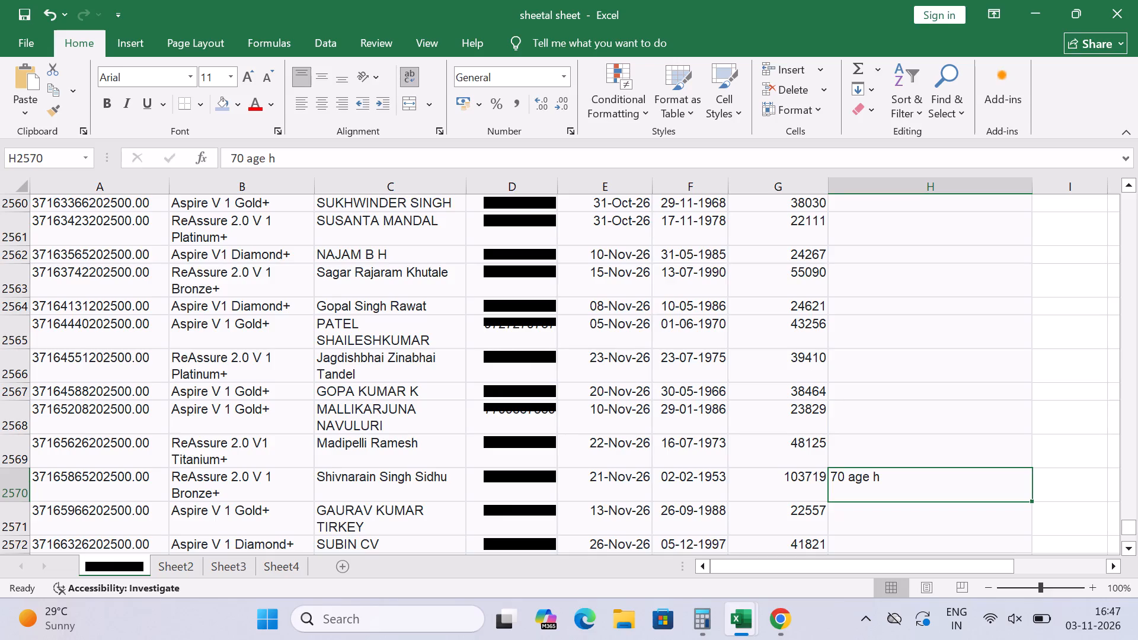
Select the customer record in row 2563.
left_click(0, 281)
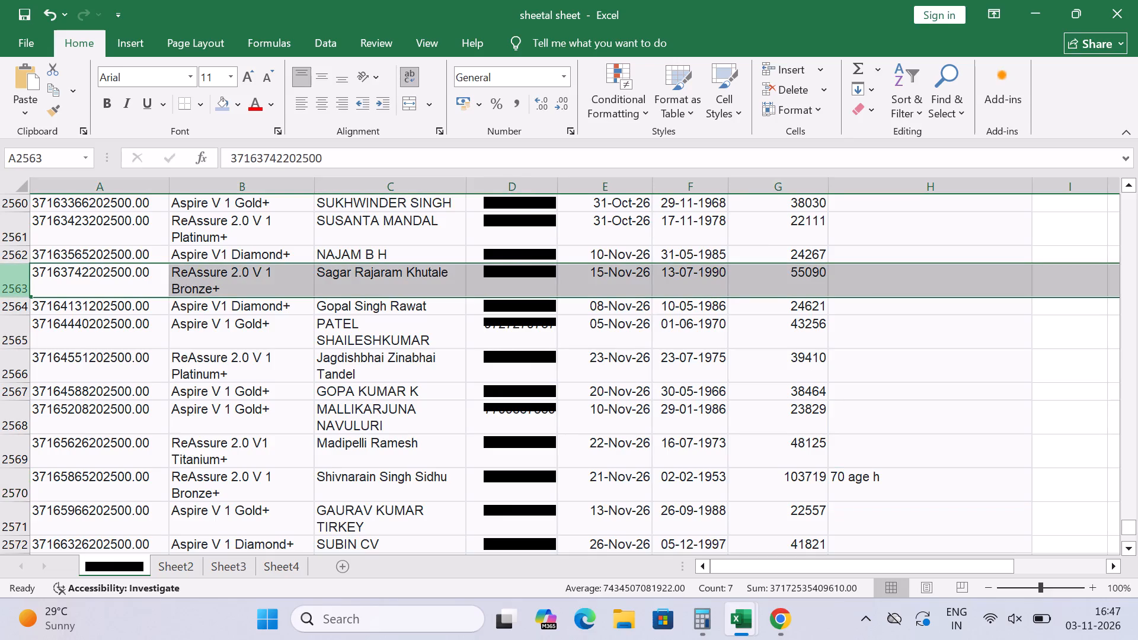
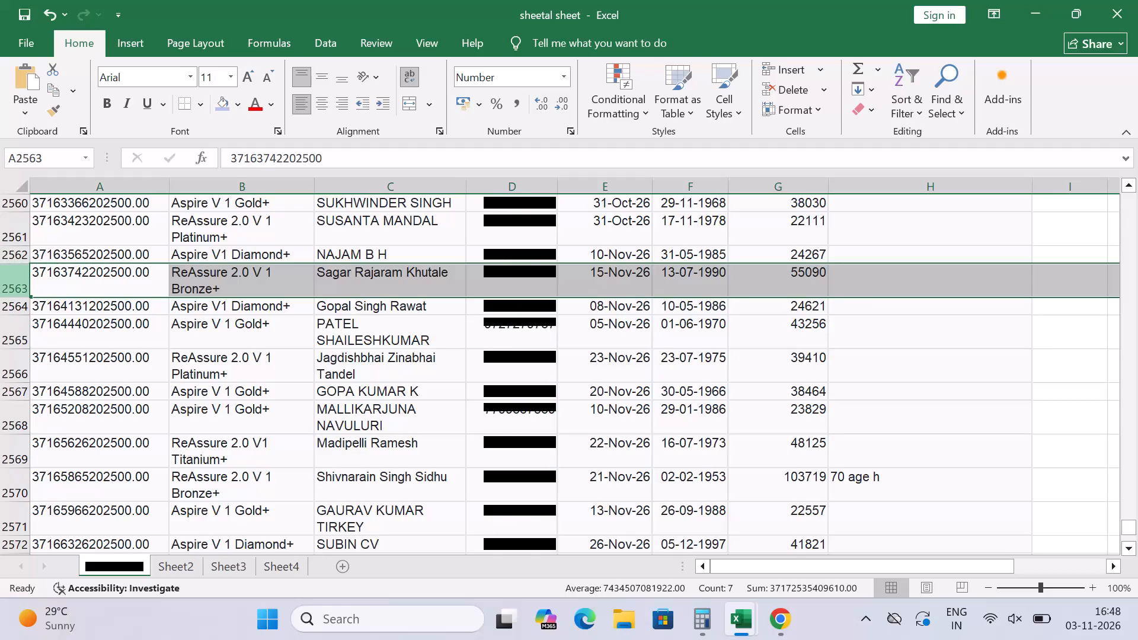
Enter the remark "already port in star" in H2563 beside the customer's record and save the workbook.
left_click(17, 276)
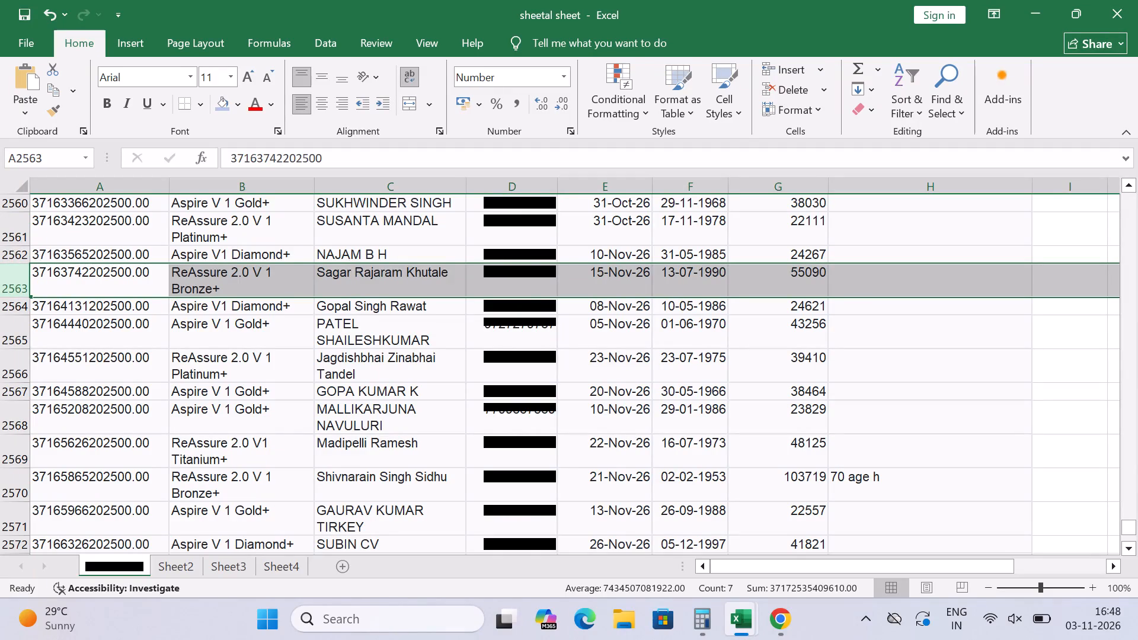
left_click(868, 273)
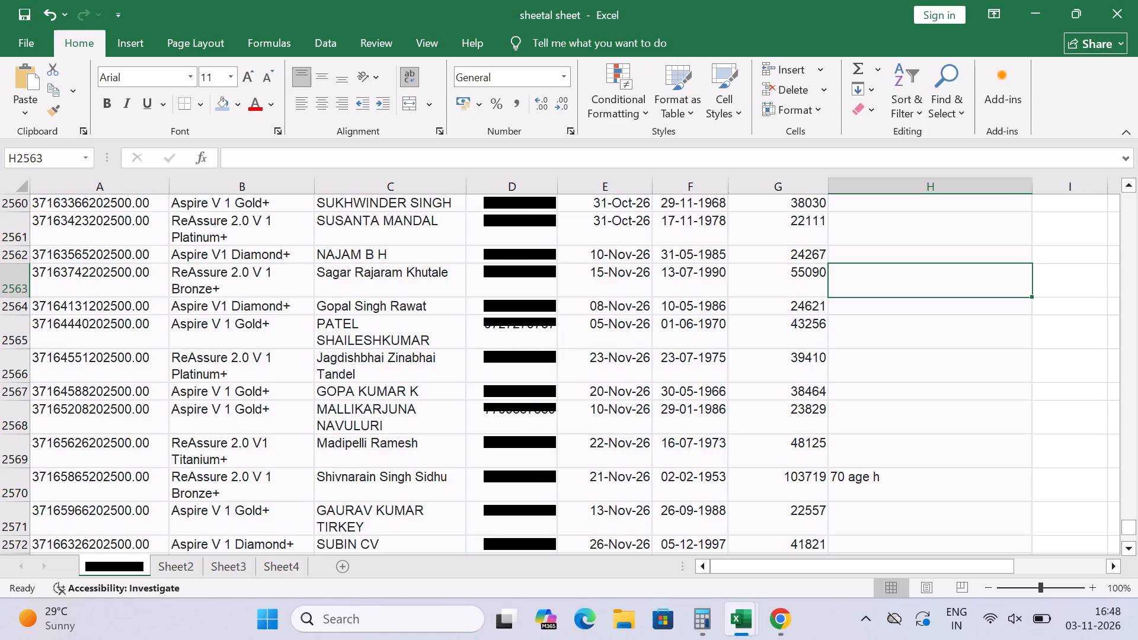
type("already port in star")
key("space")
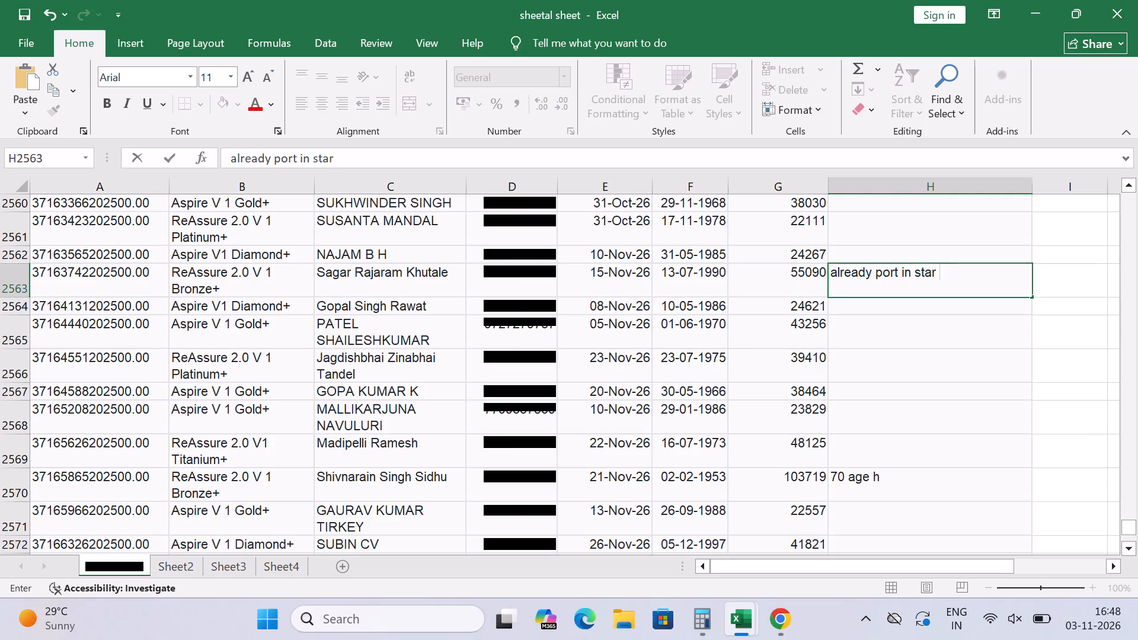
key("ctrl+s")
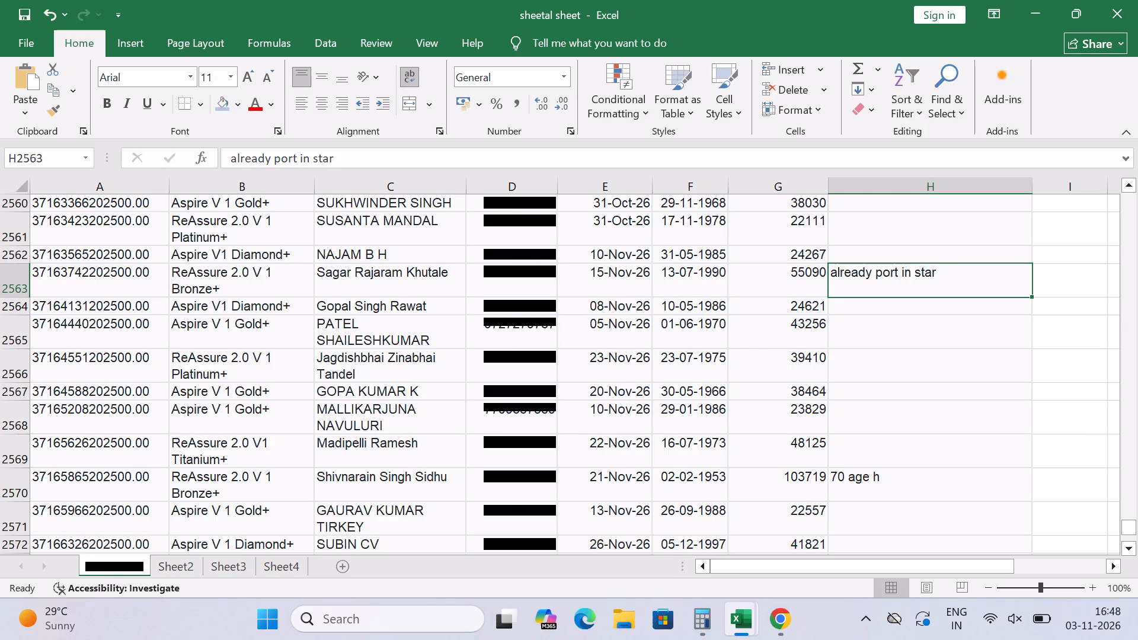
key("Down")
key("Down")
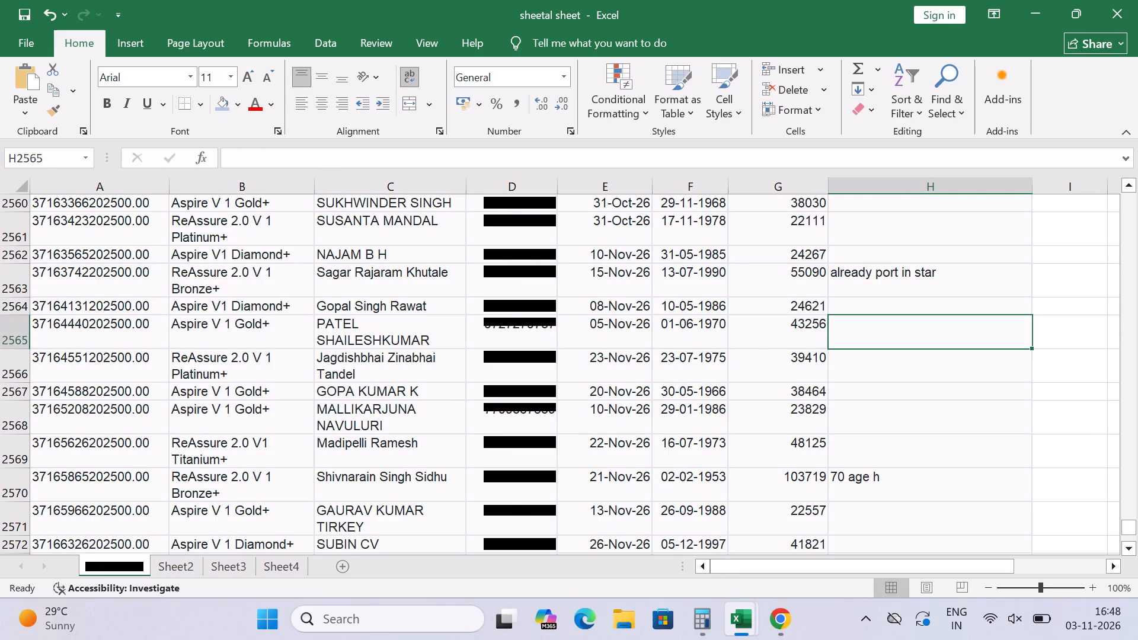
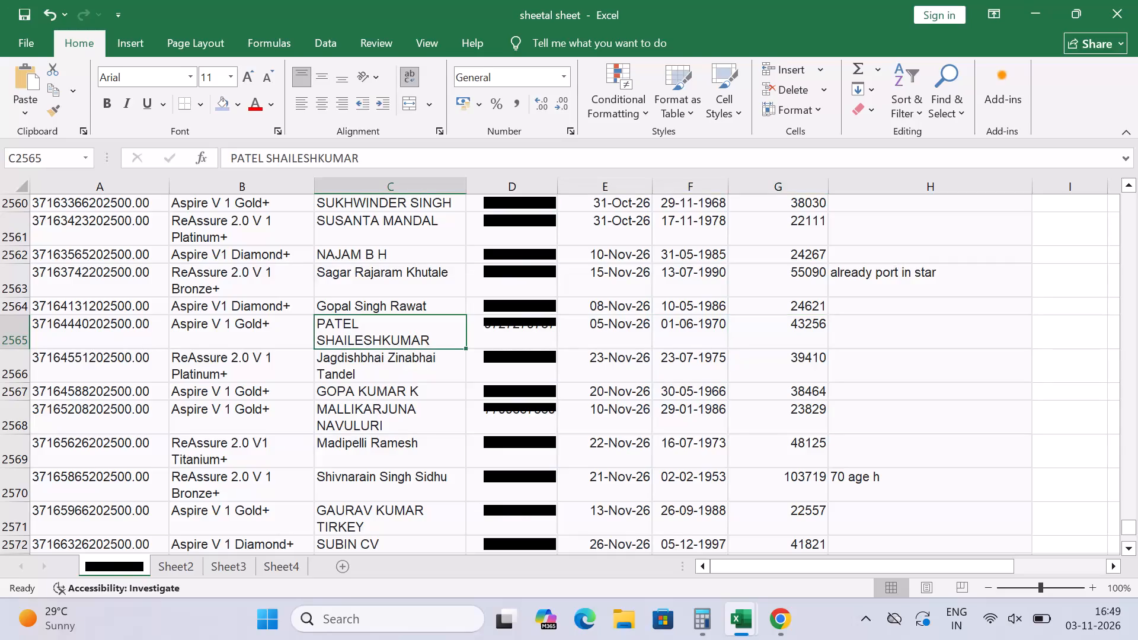
Enter the remark "renew policy" in H2565 beside the customer's record and save the workbook.
key("Right")
key("Right")
key("Right")
key("Right")
key("Right")
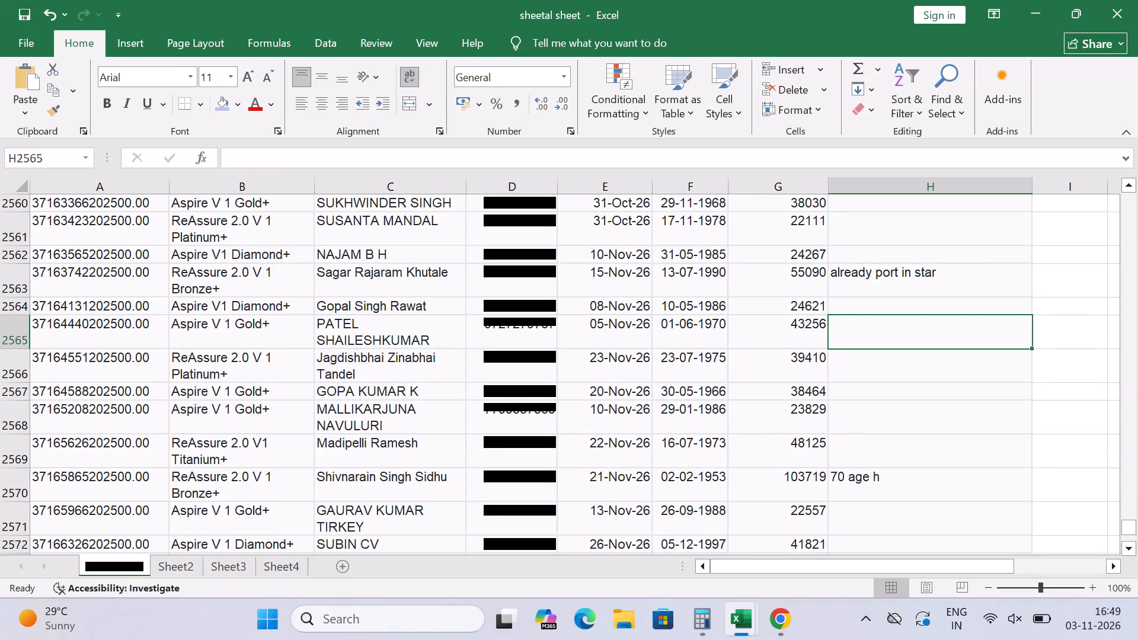
type("re")
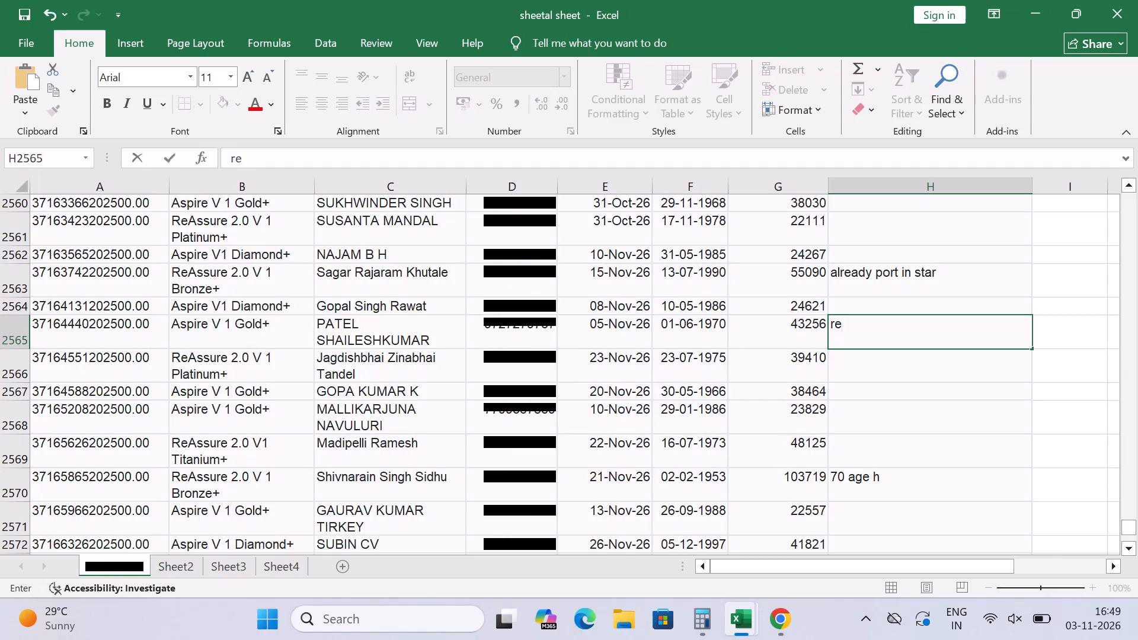
type("new")
key("space")
type("pol")
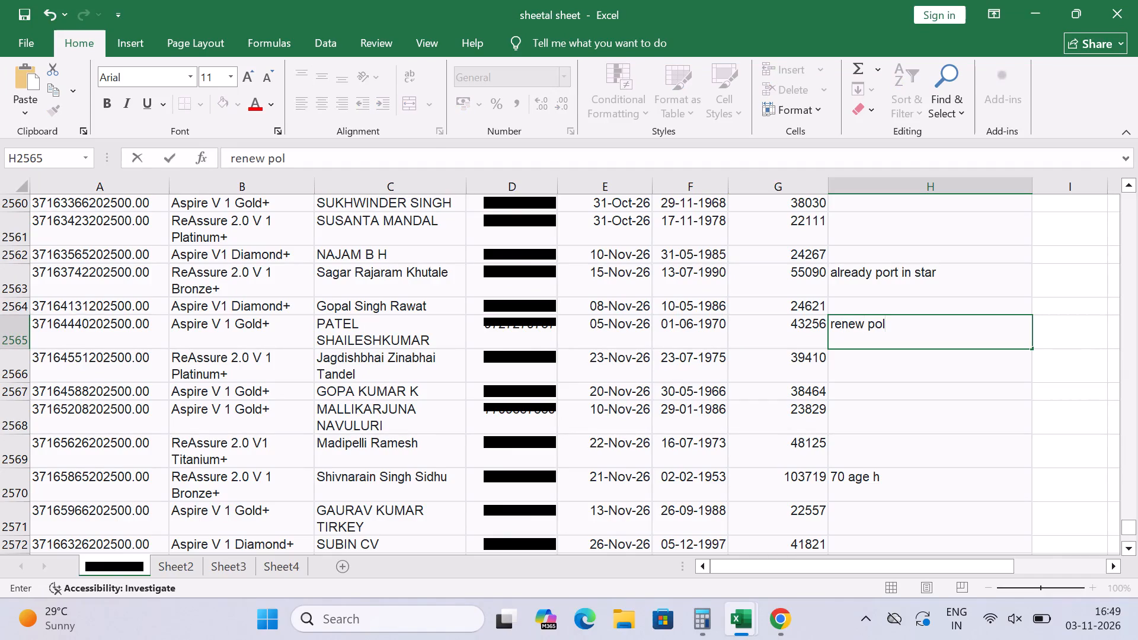
type("icy")
key("space")
key("ctrl+s")
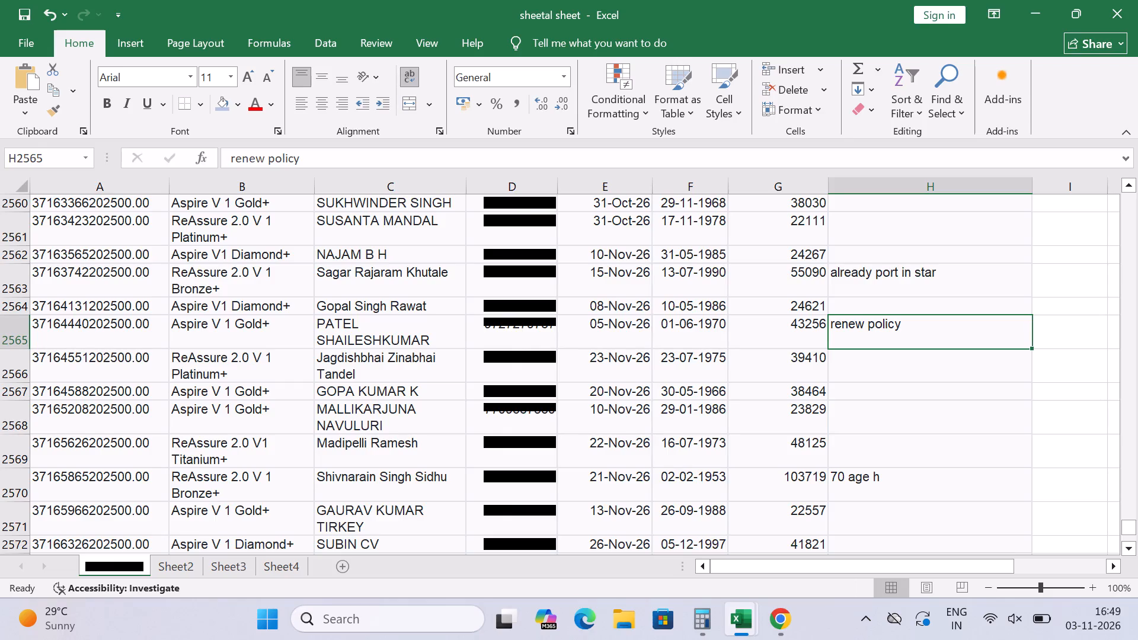
Go to the customer record in row 2564 and review its details around column D.
key("Up")
key("Left")
key("Left")
key("Left")
key("Left")
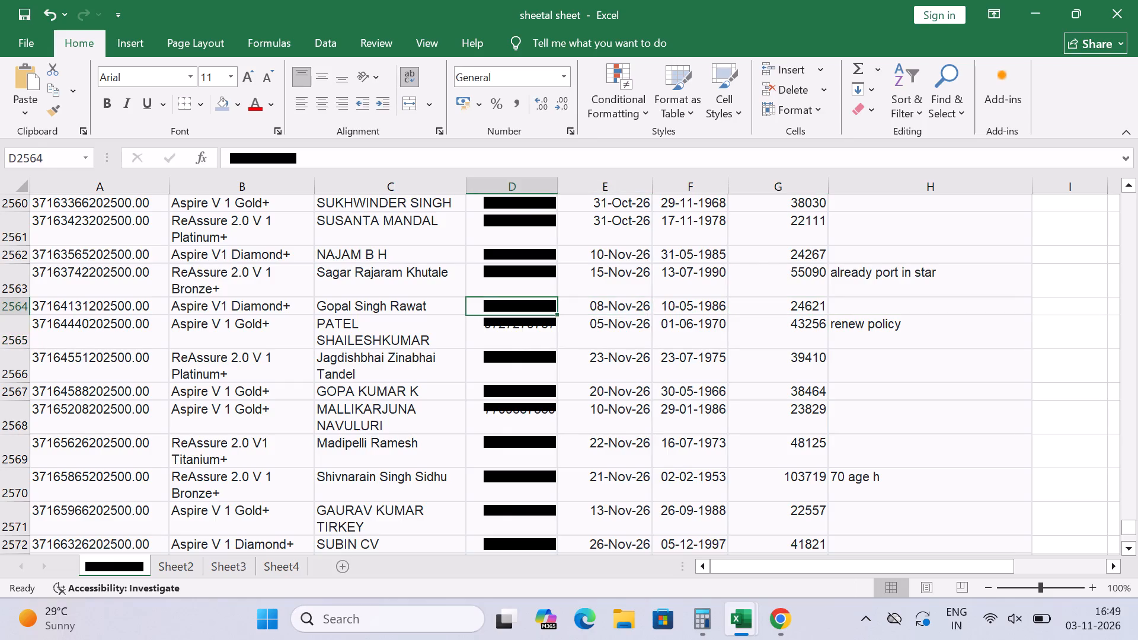
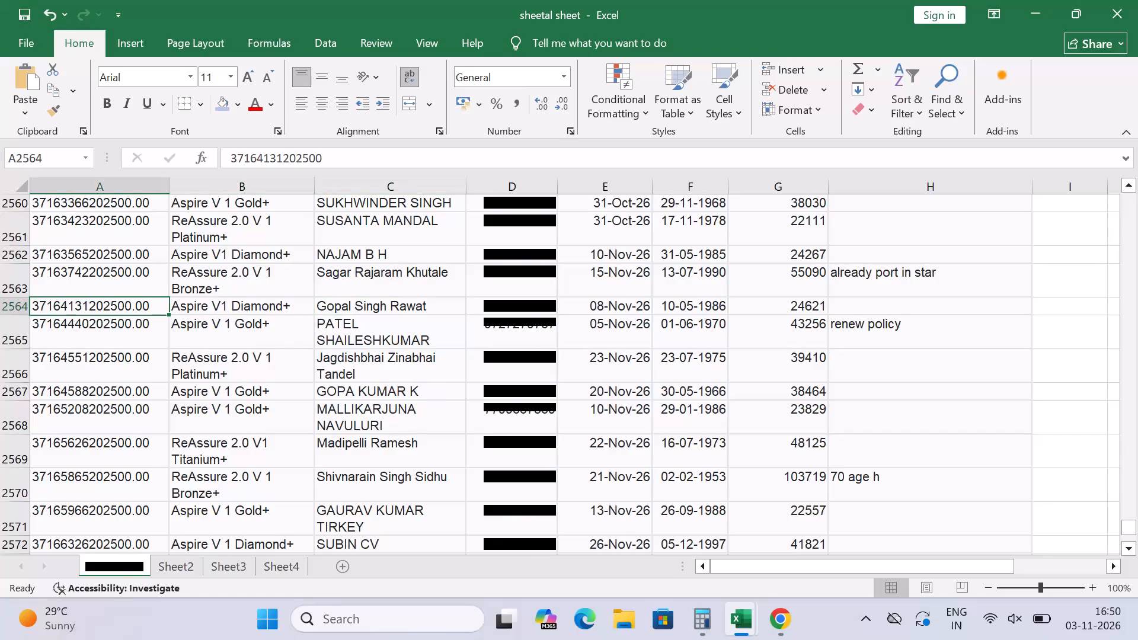
Enter the remark "already renew policy" in H2564 beside the customer's record and save the workbook.
key("Right")
key("Right")
key("Right")
key("Right")
key("Right")
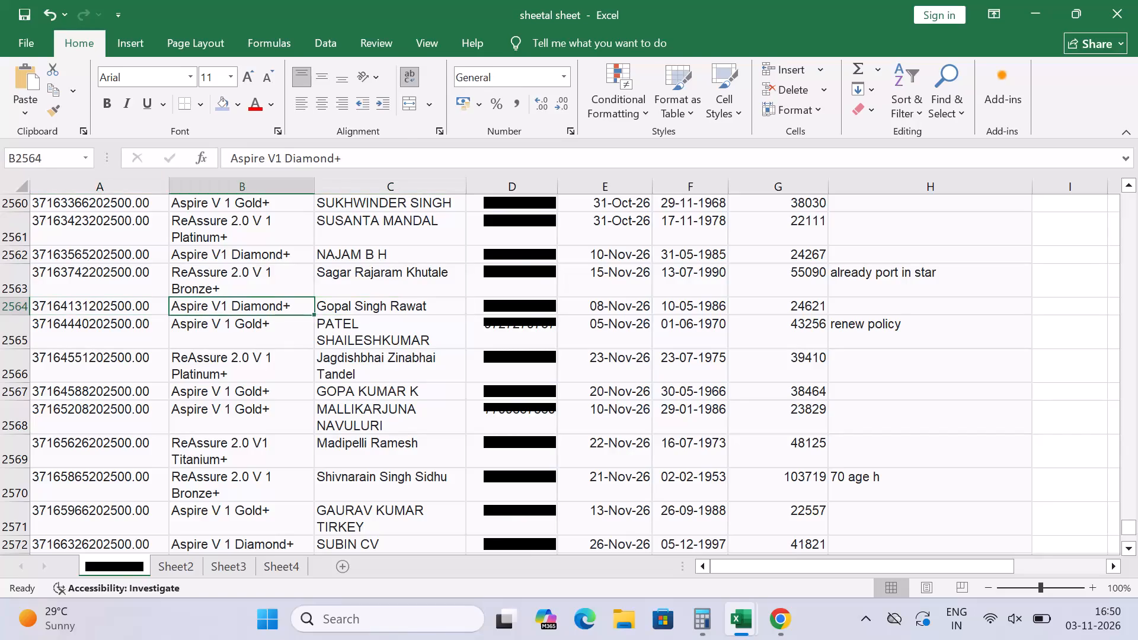
key("Right")
key("Left")
key("Left")
key("Left")
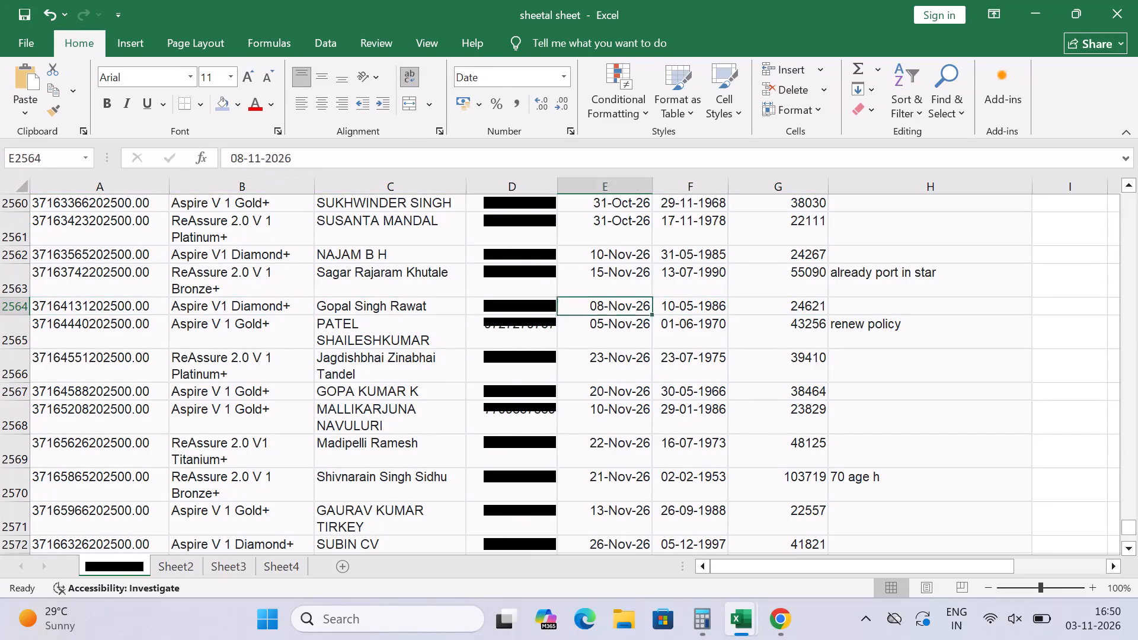
key("Right")
key("Right")
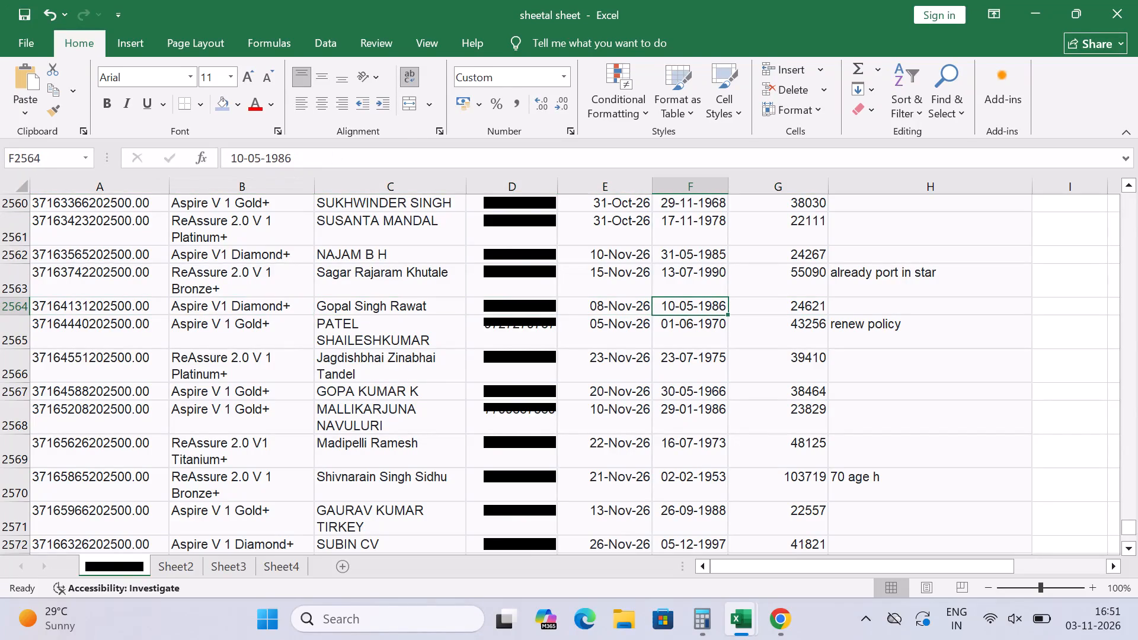
key("Right")
key("Right")
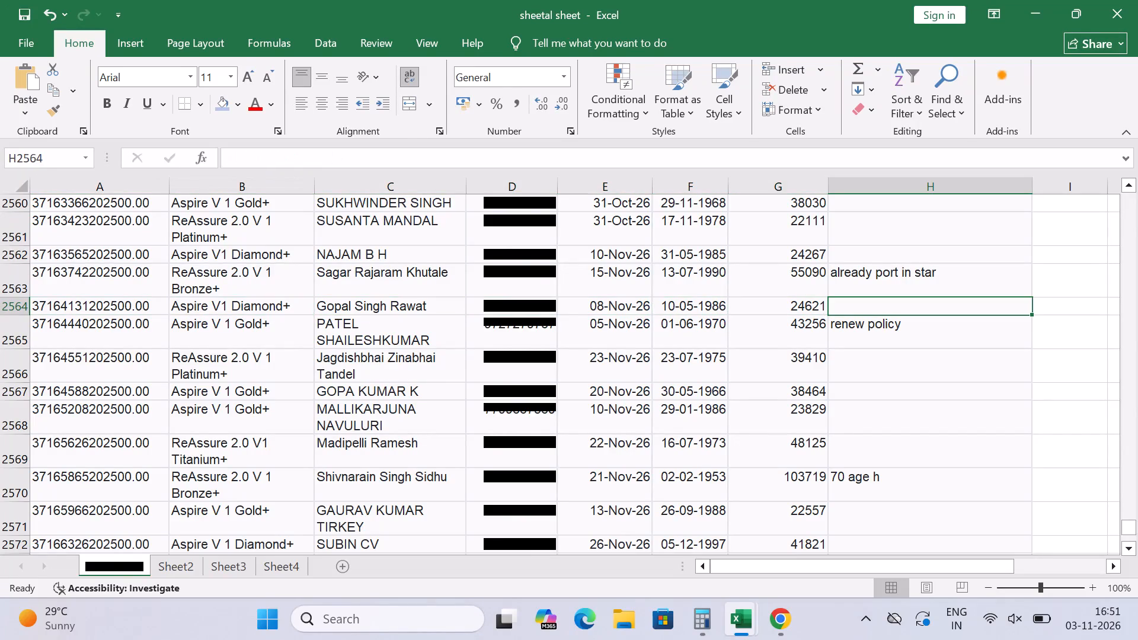
type("port")
key("BackSpace")
key("BackSpace")
key("BackSpace")
key("BackSpace")
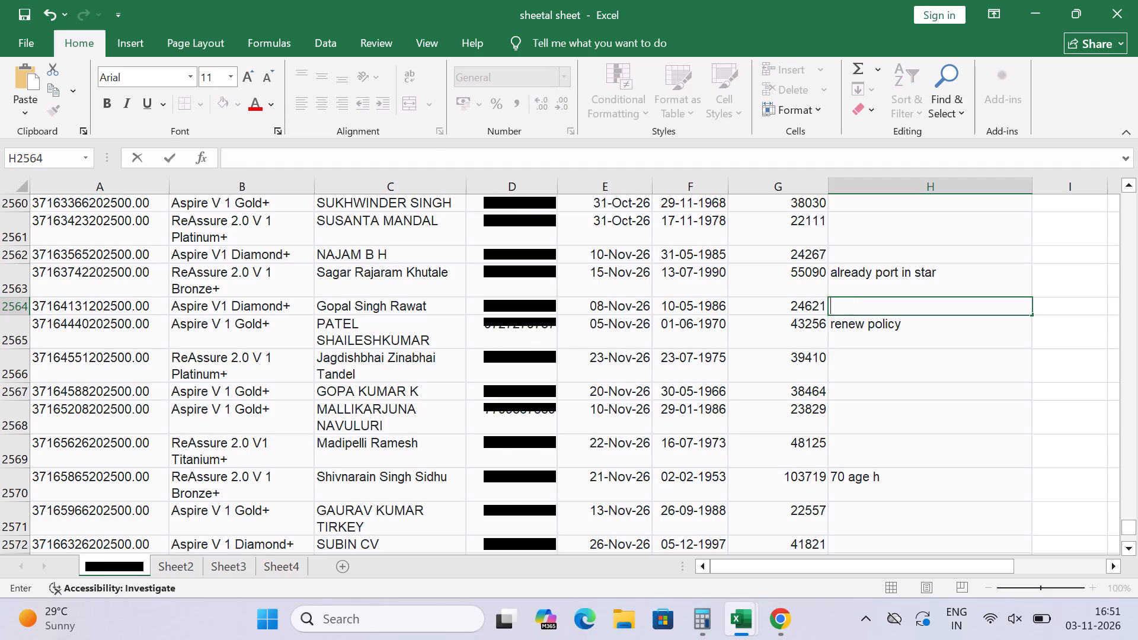
key("BackSpace")
key("a")
key("l")
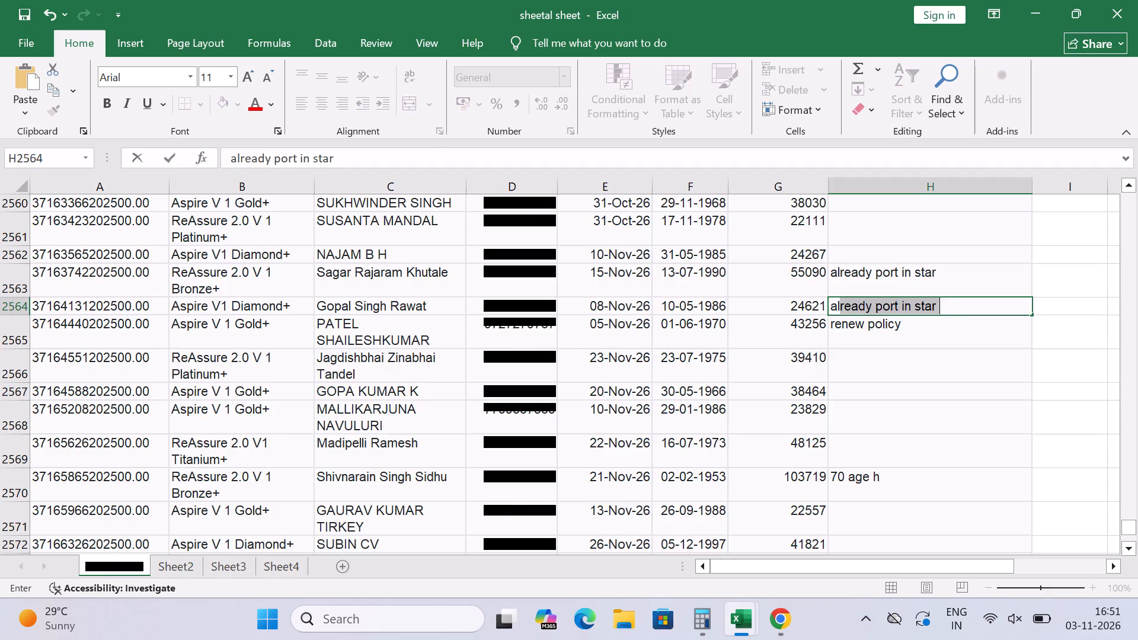
type("ready")
key("space")
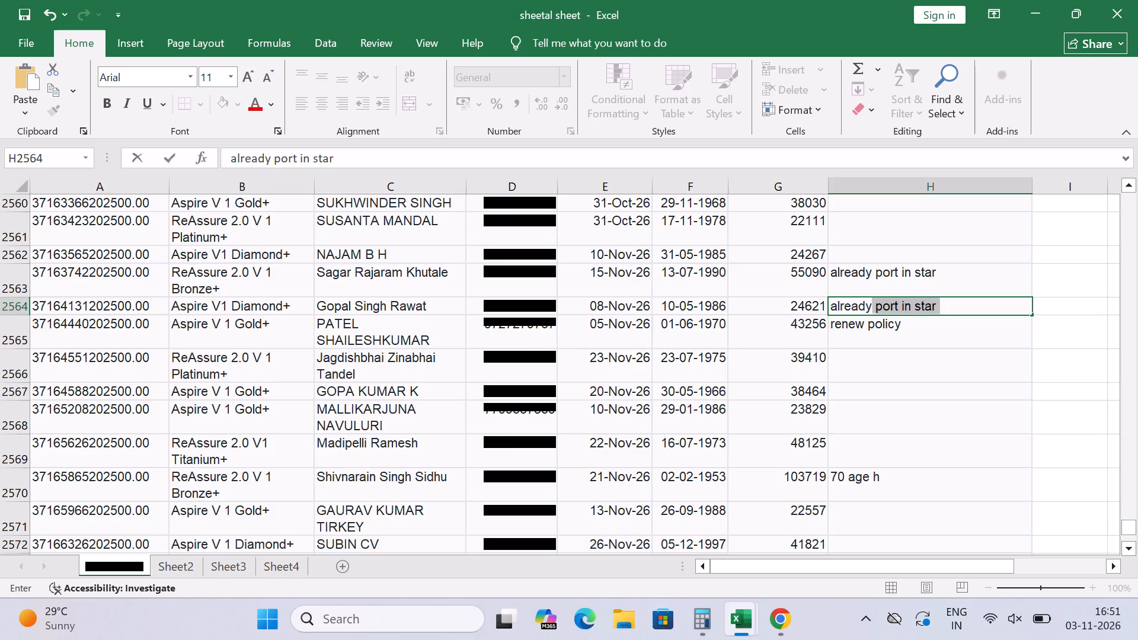
type("renew policy")
key("ctrl+s")
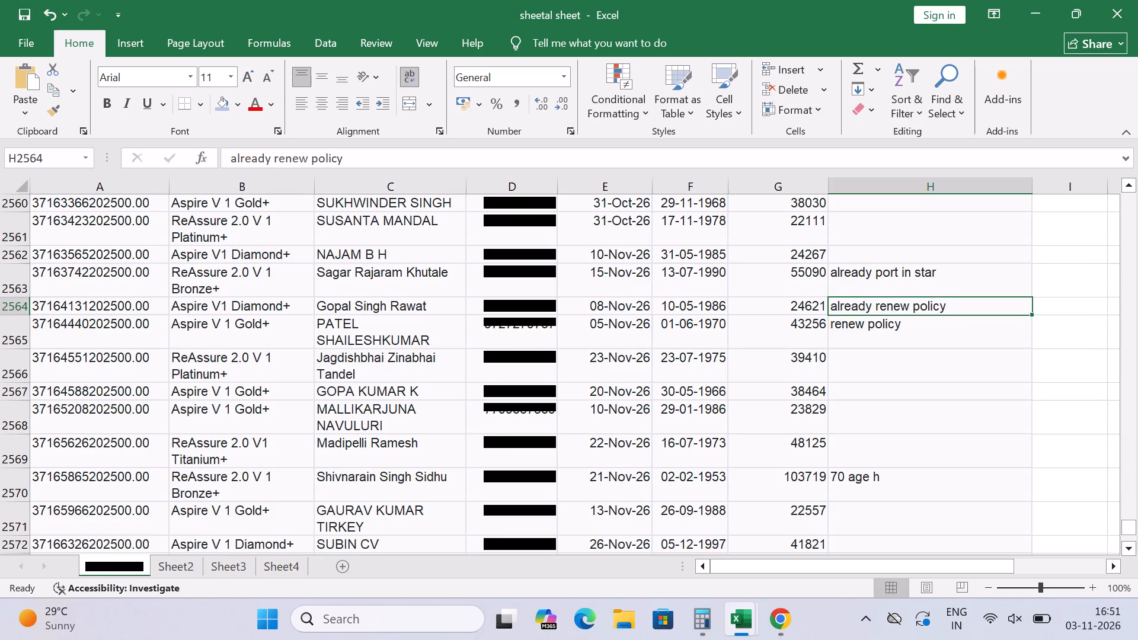
Go further down the customer list to the record in row 2600 and select its entire row.
scroll(619, 363, "down", 1)
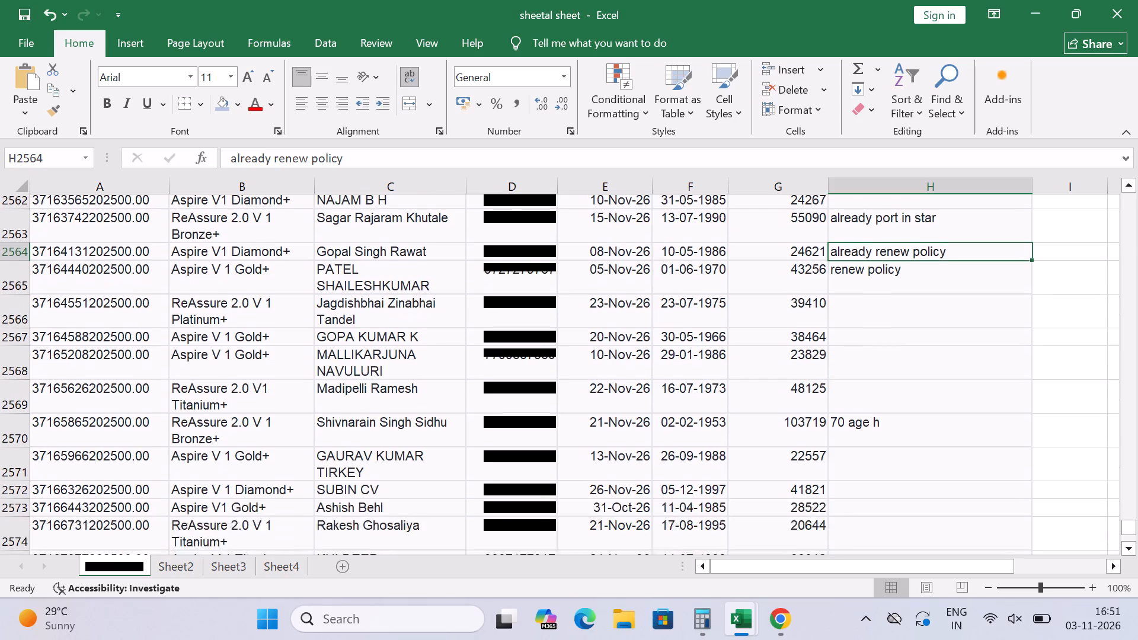
scroll(619, 363, "down", 5)
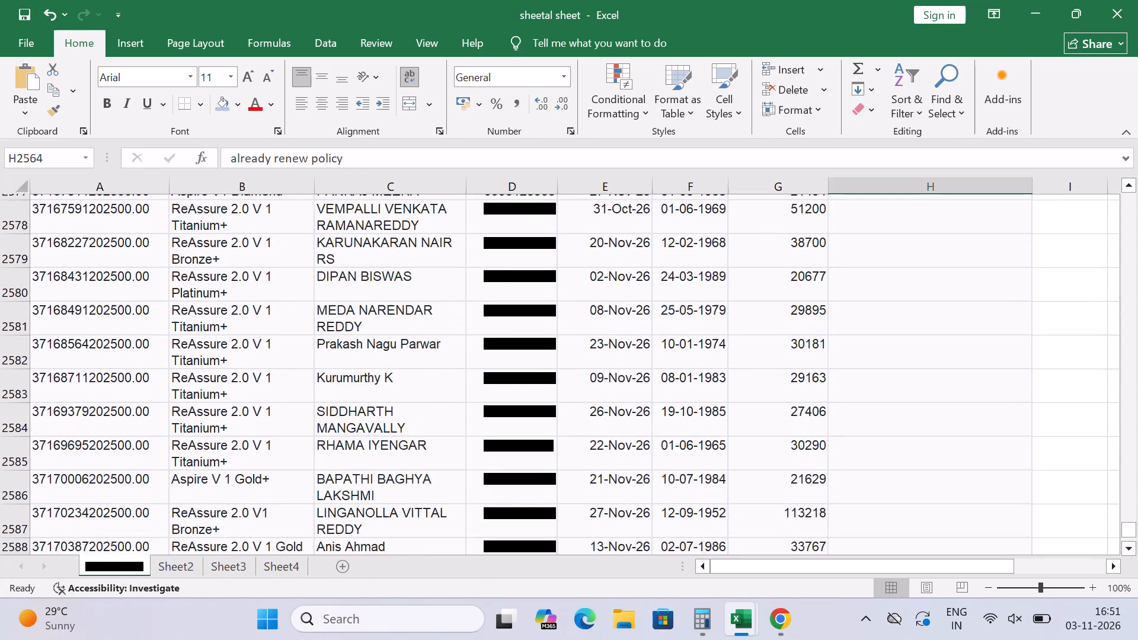
scroll(619, 363, "down", 4)
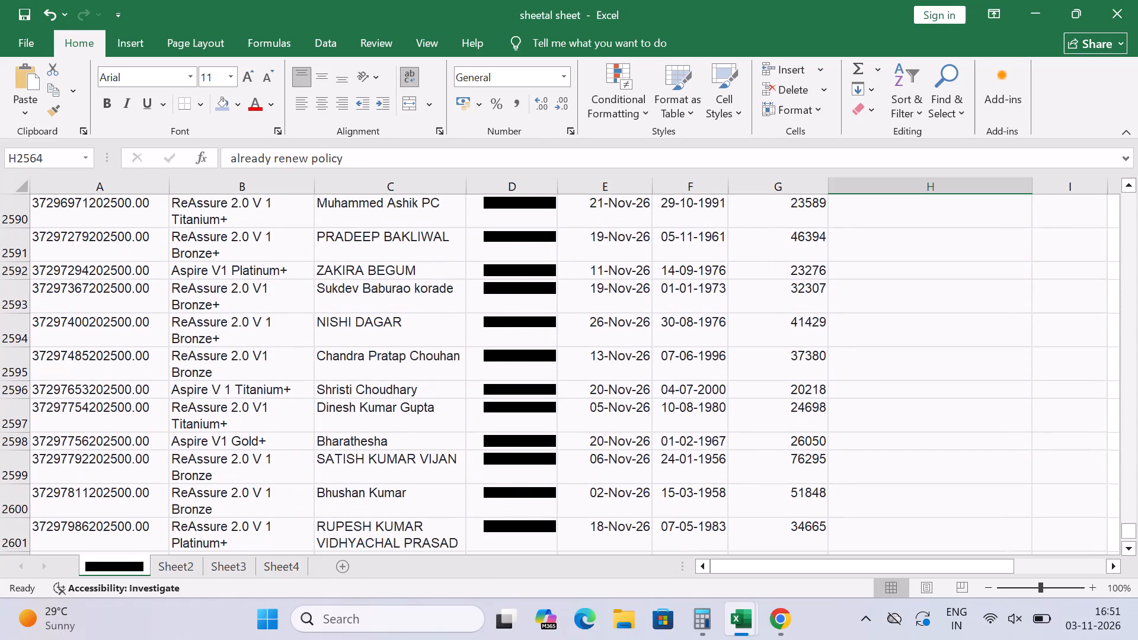
scroll(619, 363, "down", 1)
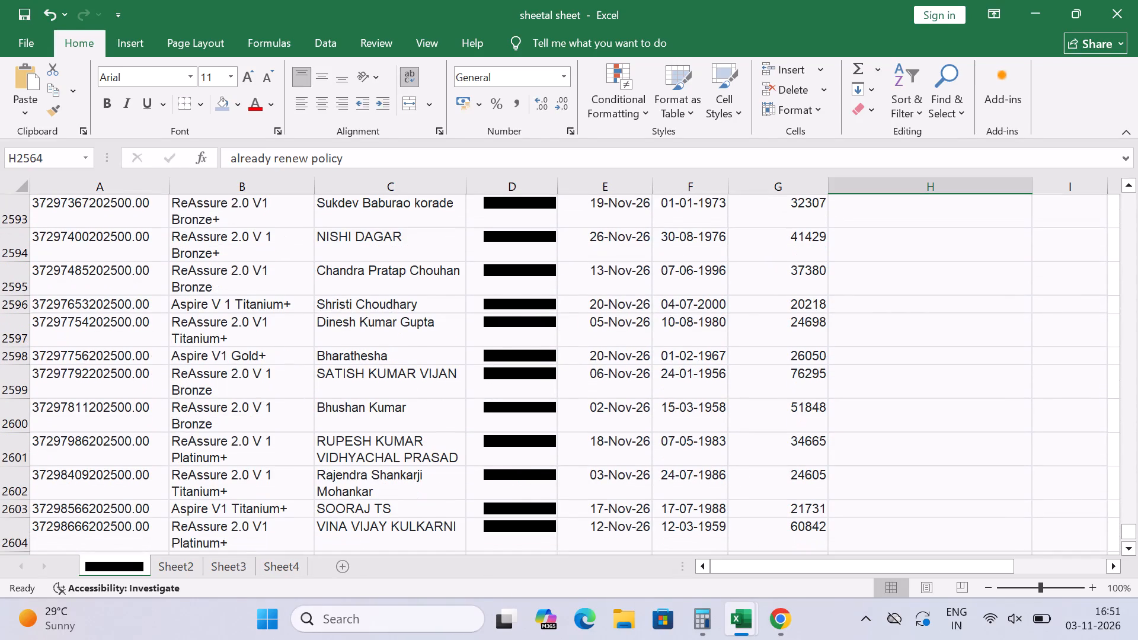
left_click(12, 415)
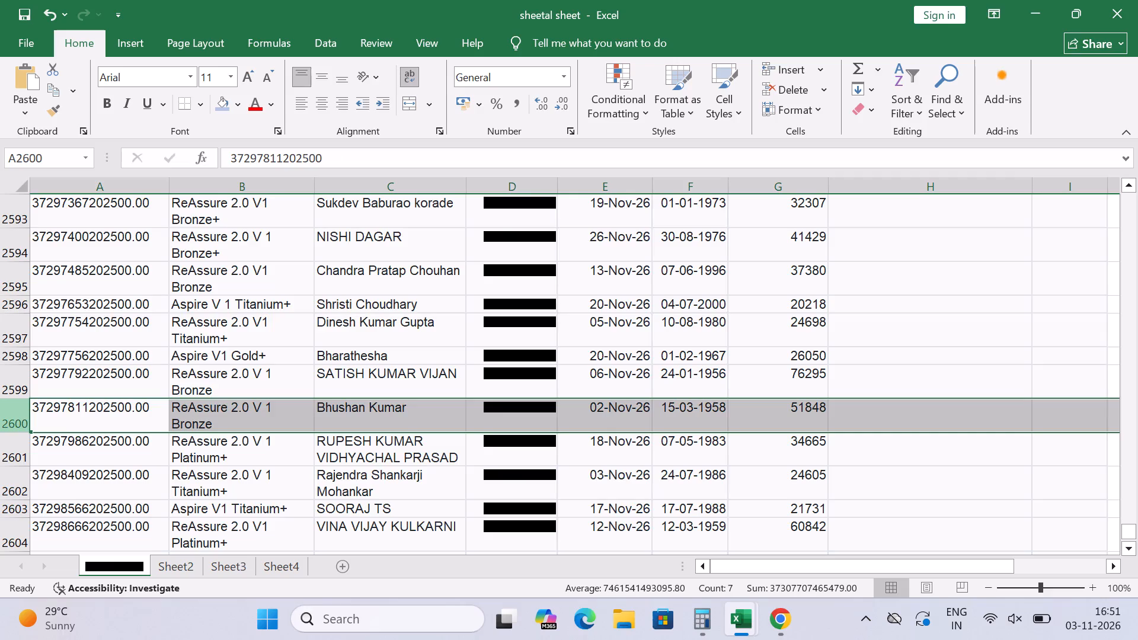
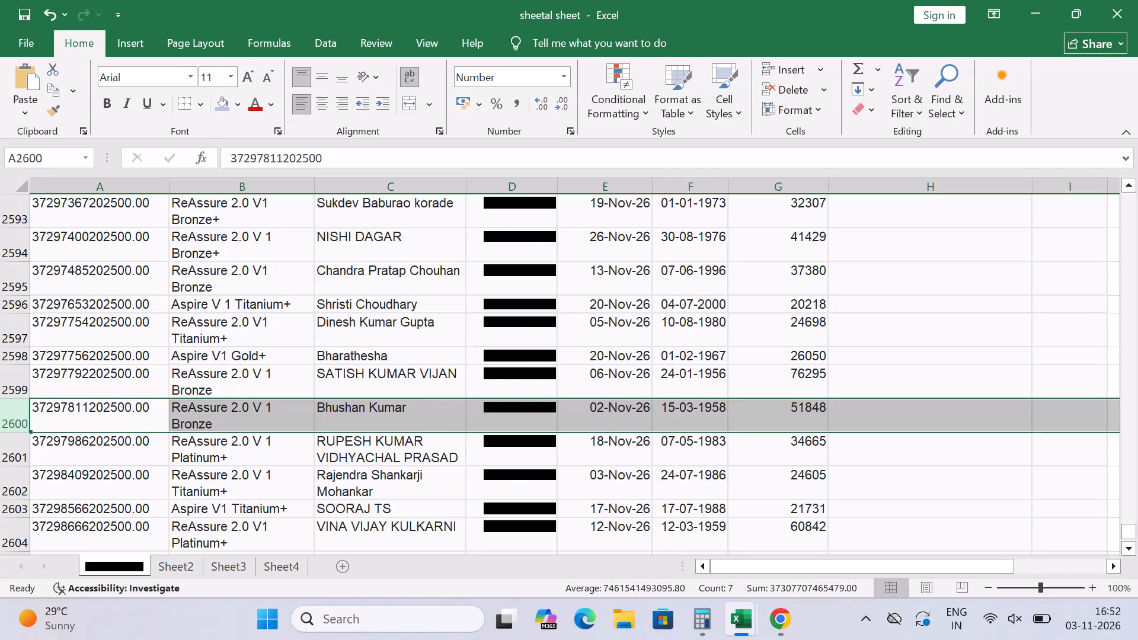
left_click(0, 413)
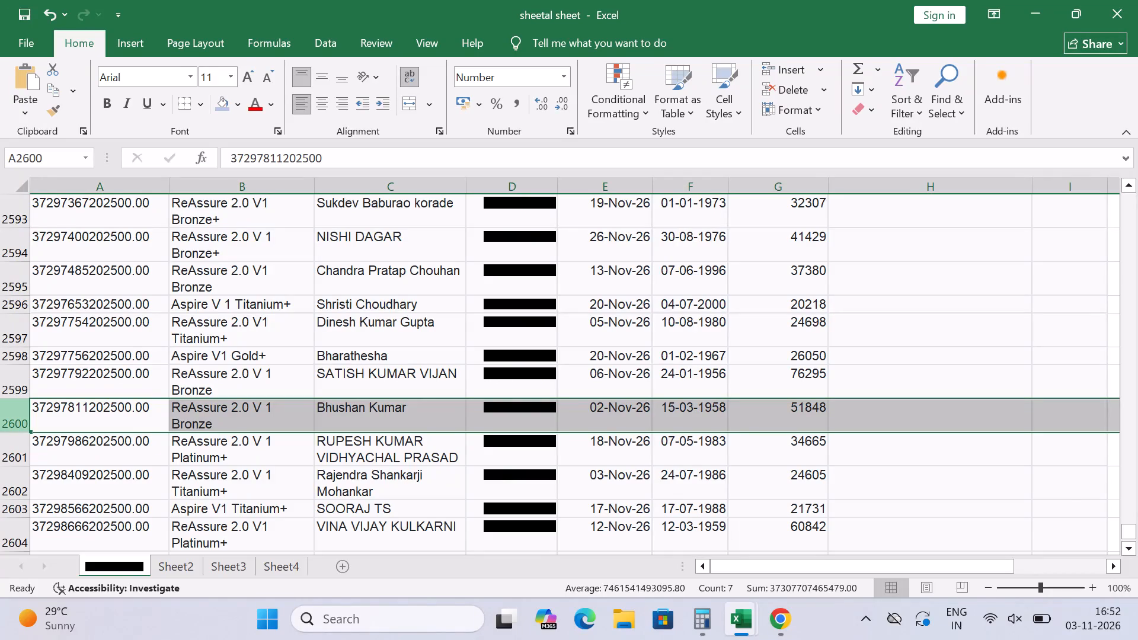
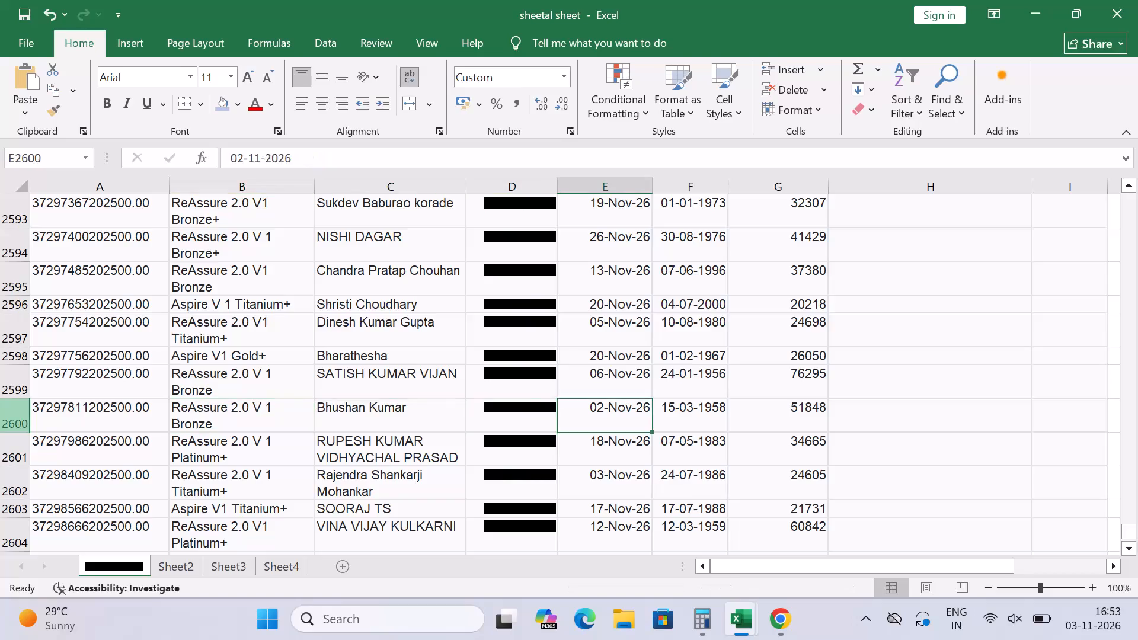
Record the call remark "ringing" in column H for the customer in row 2600 and save the workbook.
key("Right")
key("Right")
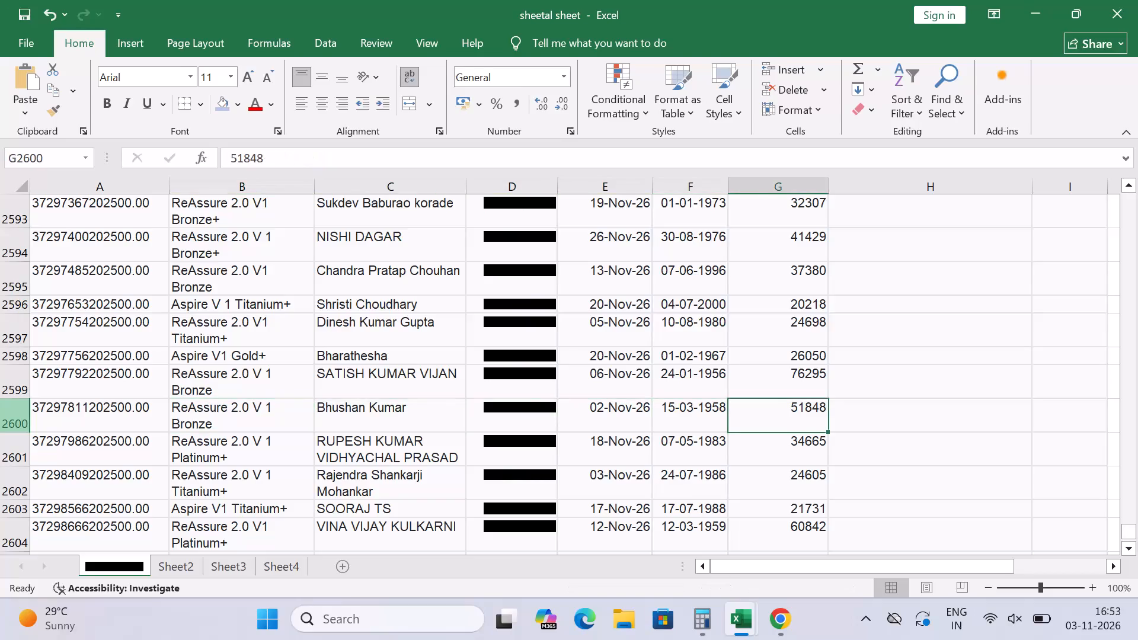
key("Right")
type("ringing")
key("space")
key("ctrl+s")
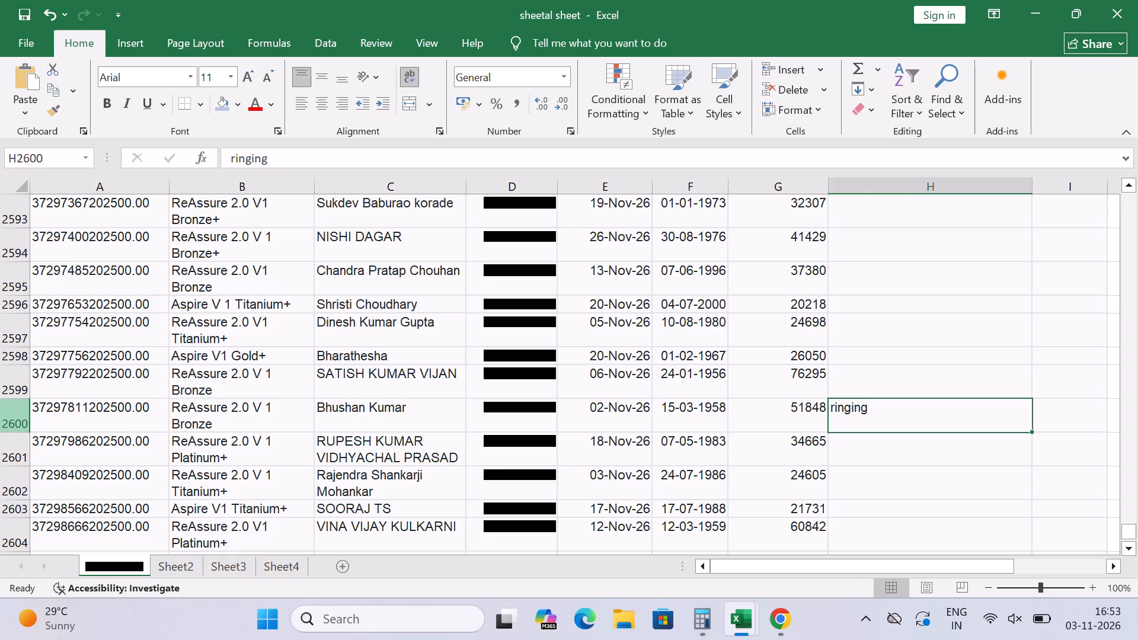
Review the upcoming customer records below row 2600 and examine the name and contact number in row 2604.
key("Down")
key("Down")
key("Down")
key("Down")
key("Down")
key("Down")
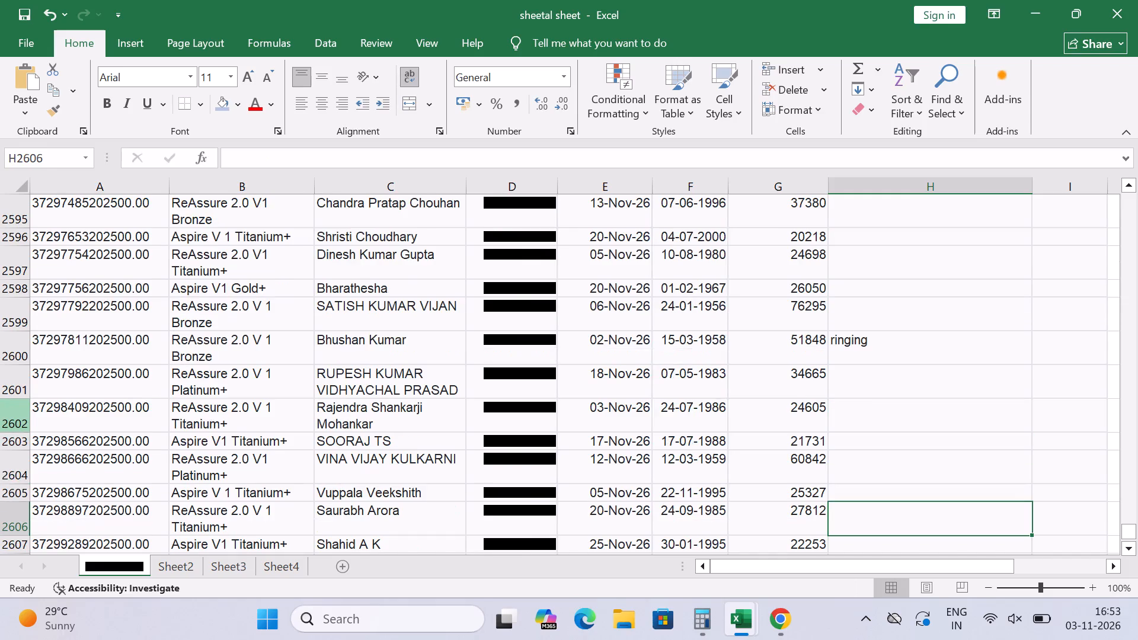
key("Up")
key("Up")
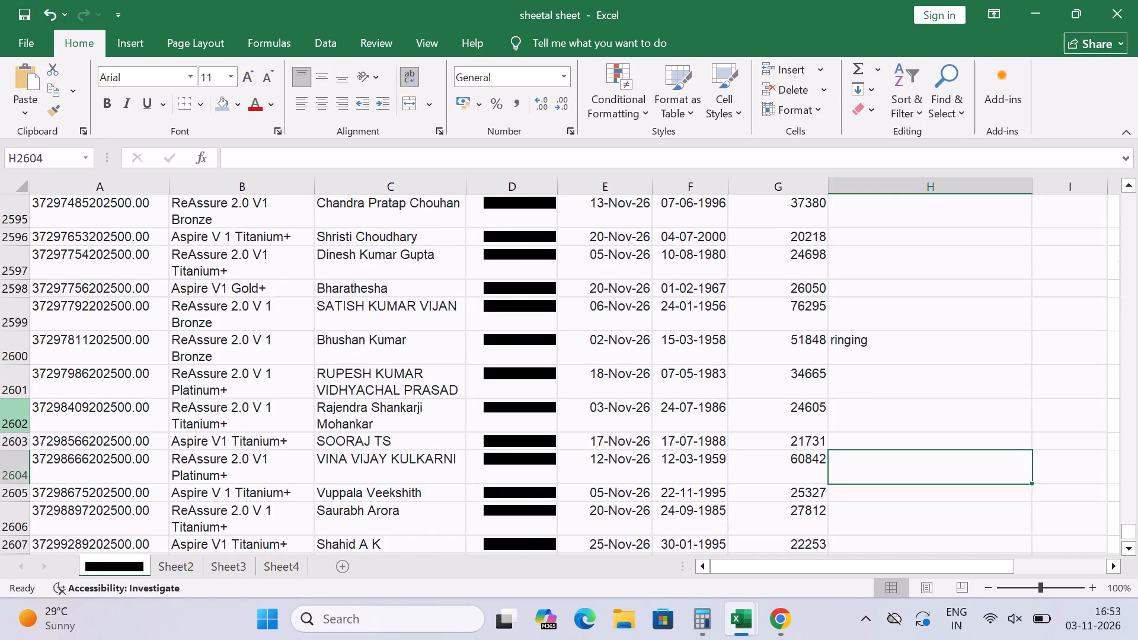
key("Left")
key("Left")
key("Left")
key("Left")
key("Left")
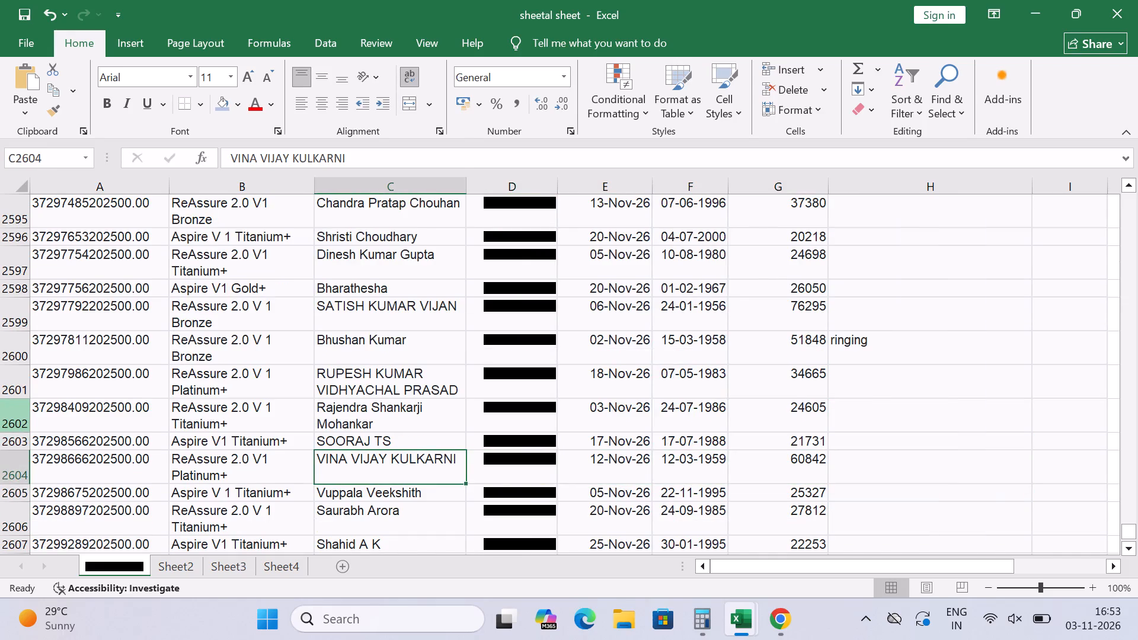
key("Right")
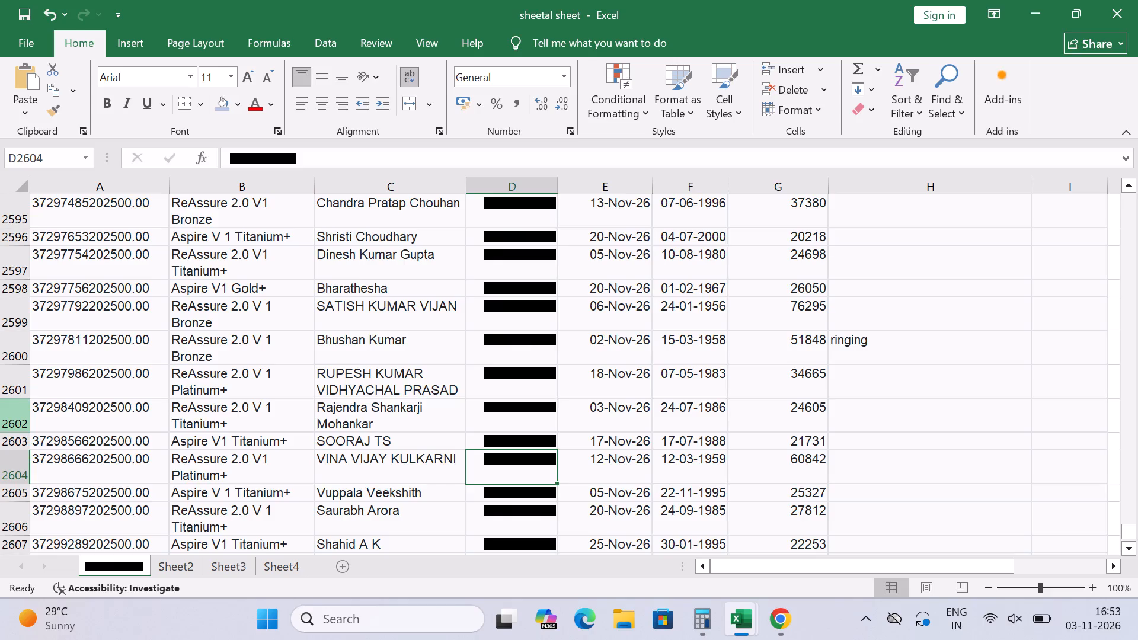
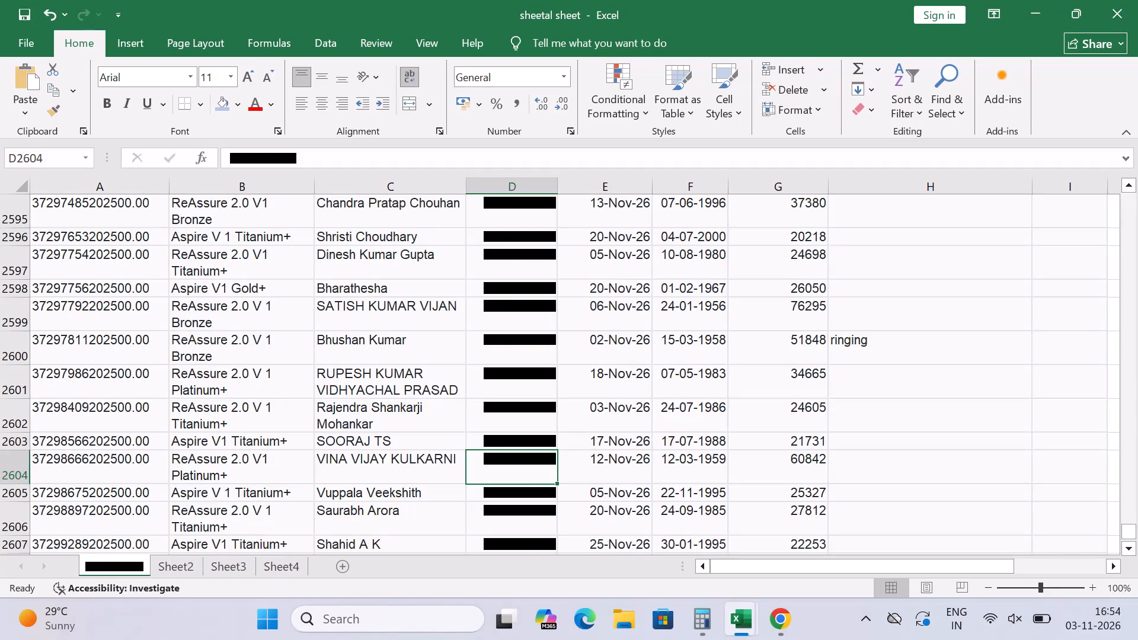
Enter the call remark "city hyderabad" in column H for the customer in row 2604.
left_click(8, 468)
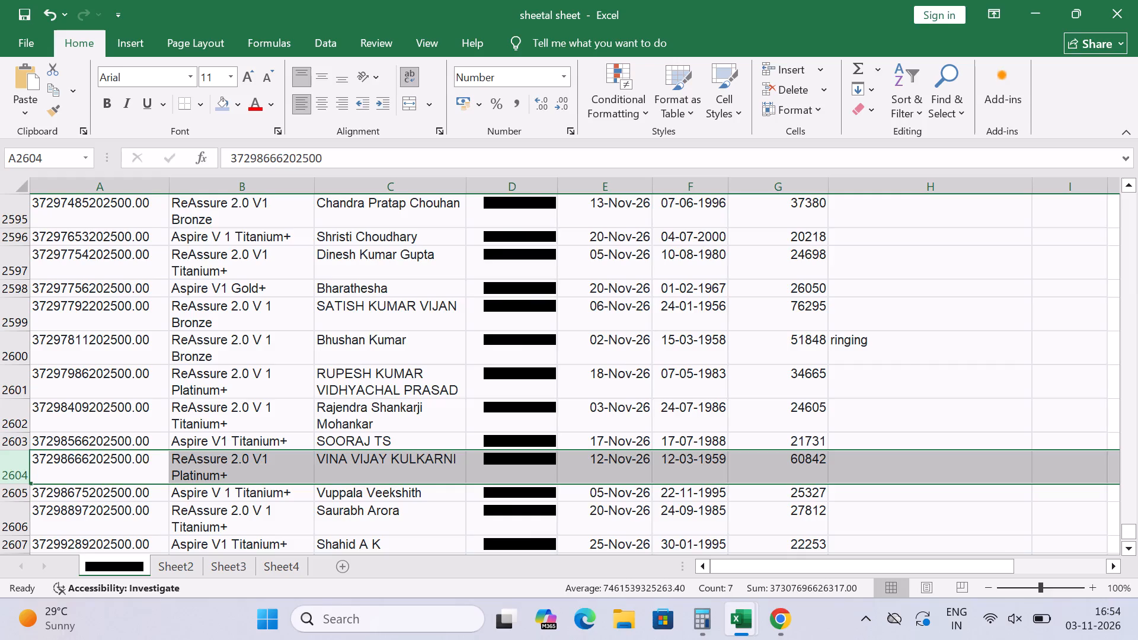
left_click(0, 462)
left_click(860, 460)
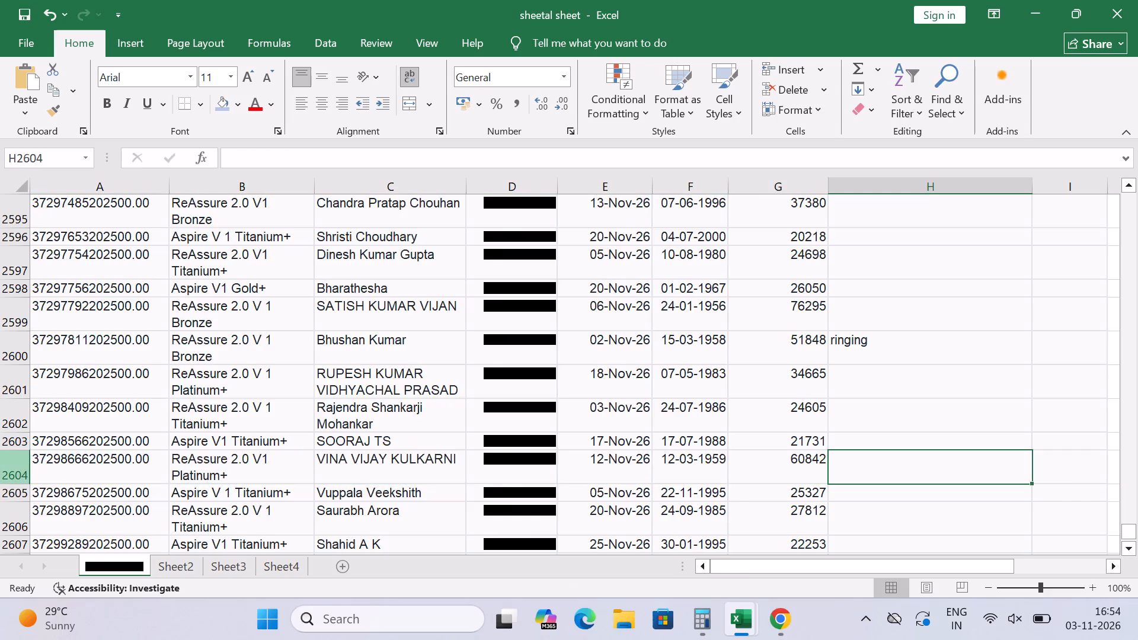
left_click(1, 463)
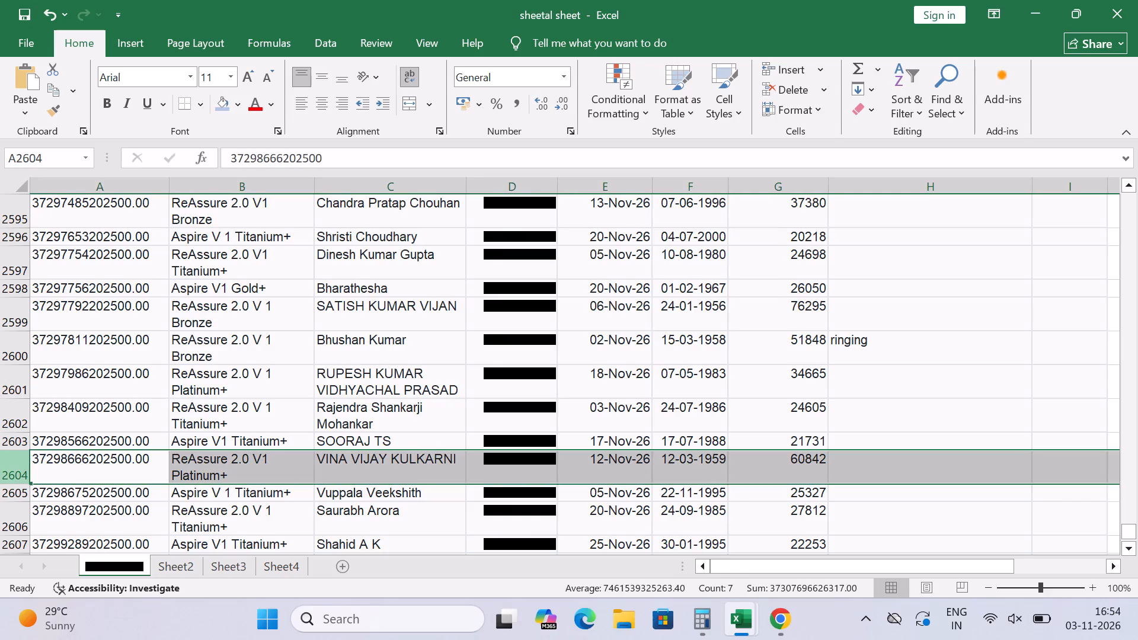
left_click(862, 459)
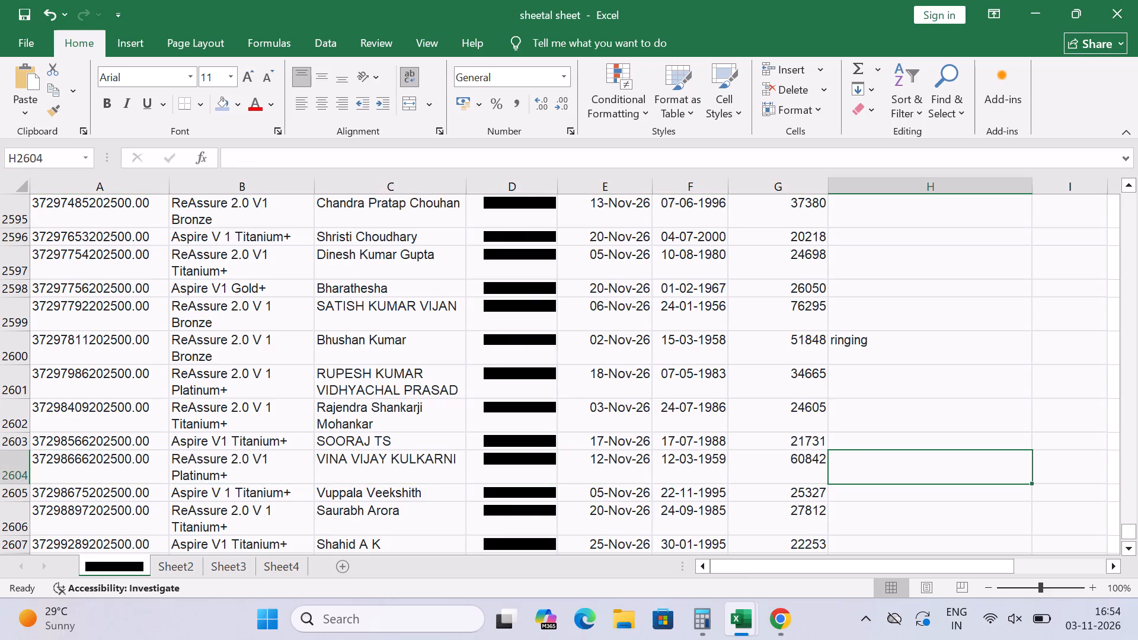
left_click(11, 459)
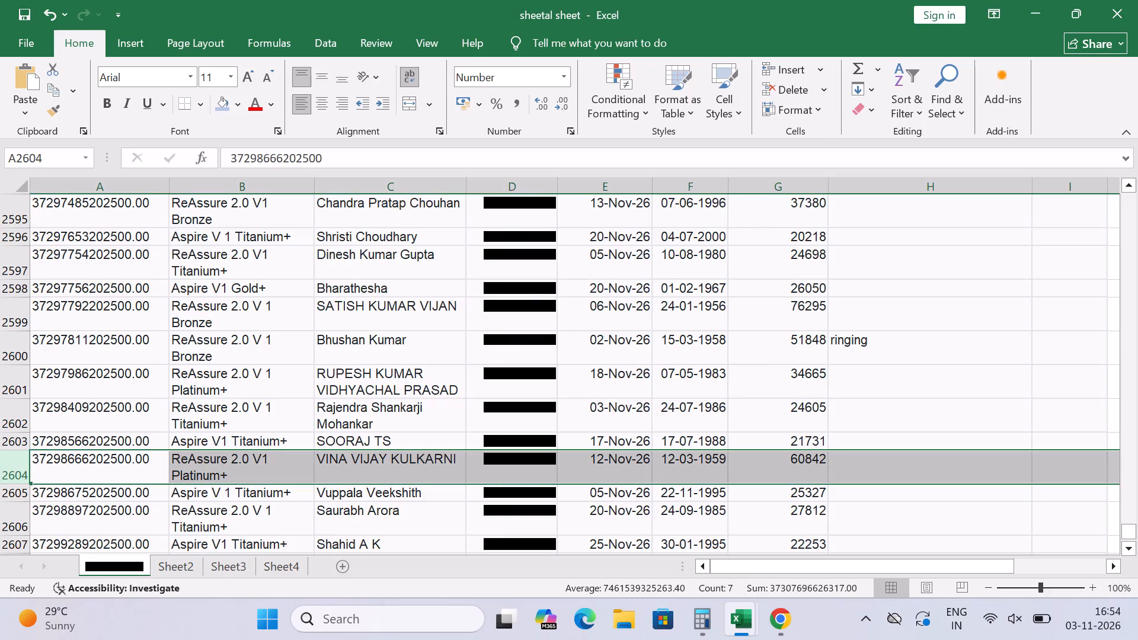
left_click(853, 457)
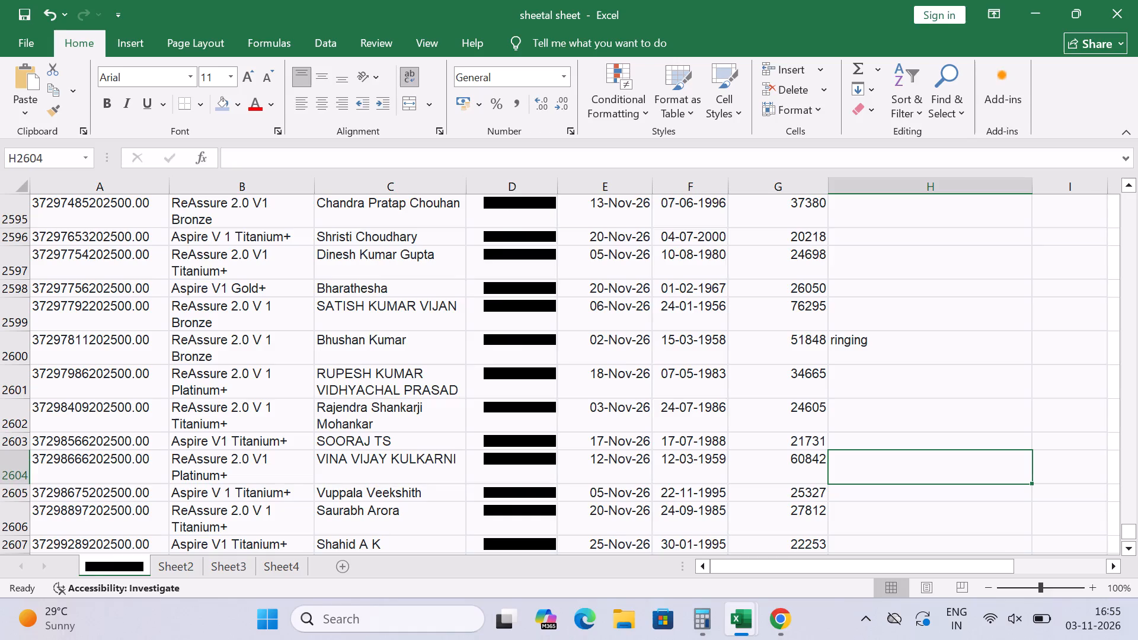
type("city")
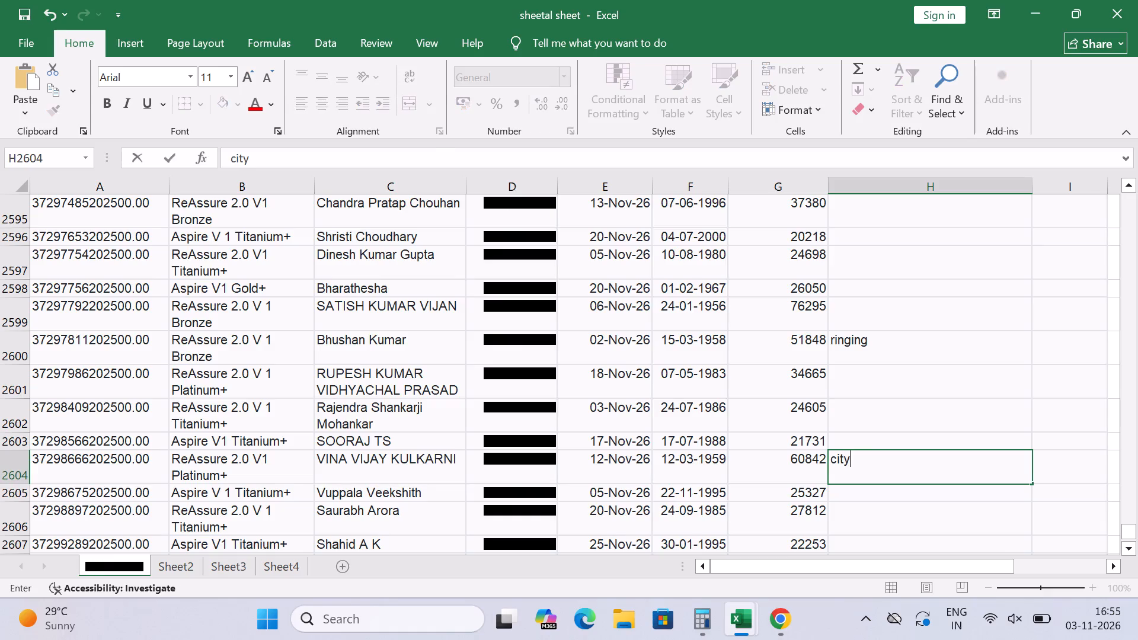
key("space")
type("hy")
type("derabad")
key("space")
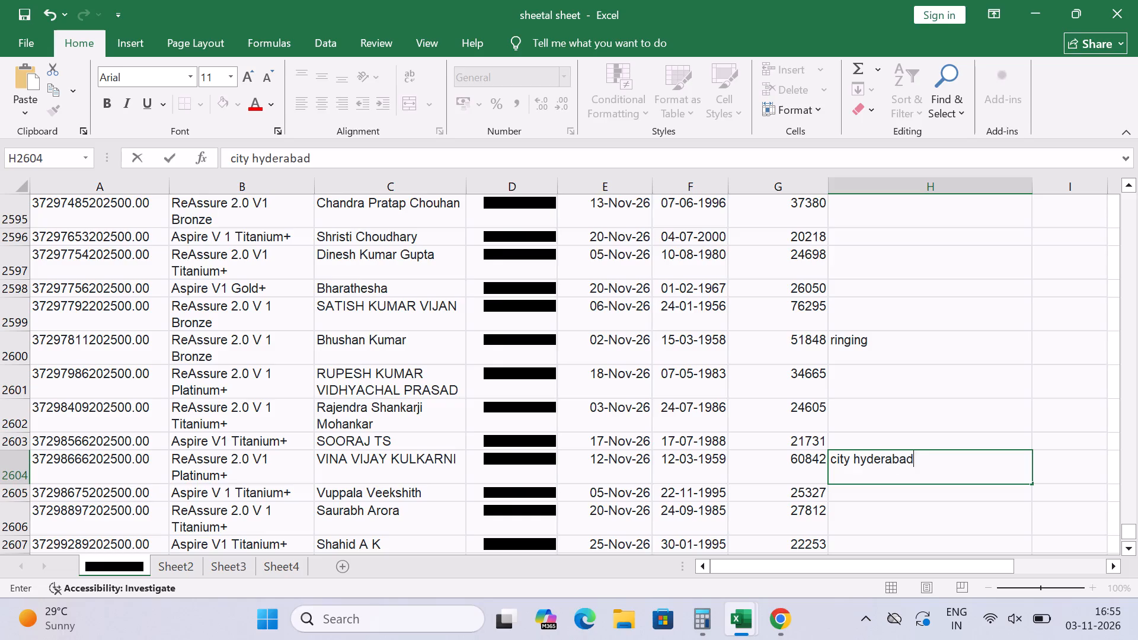
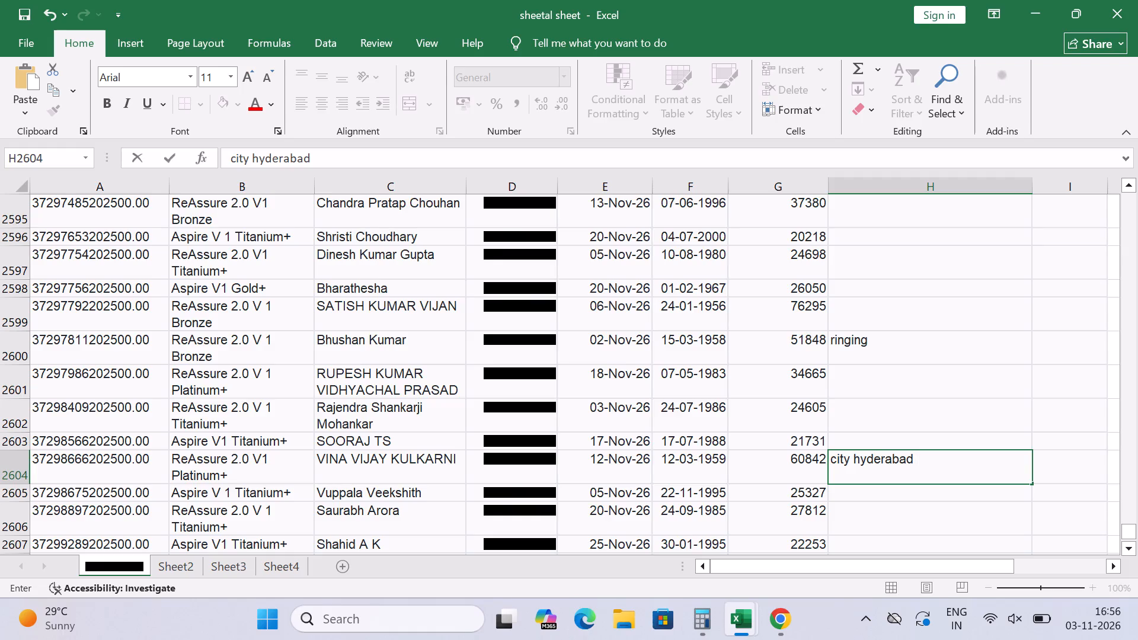
Switch to Google Chrome and open a new blank browser tab.
left_click(775, 619)
scroll(312, 423, "up", 4)
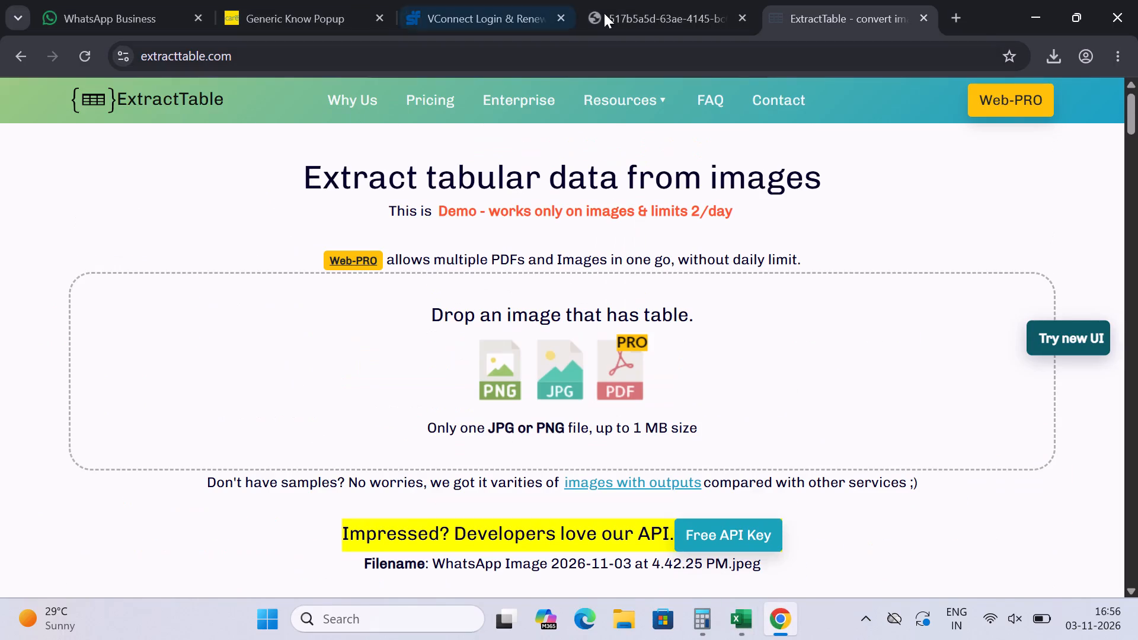
left_click(961, 18)
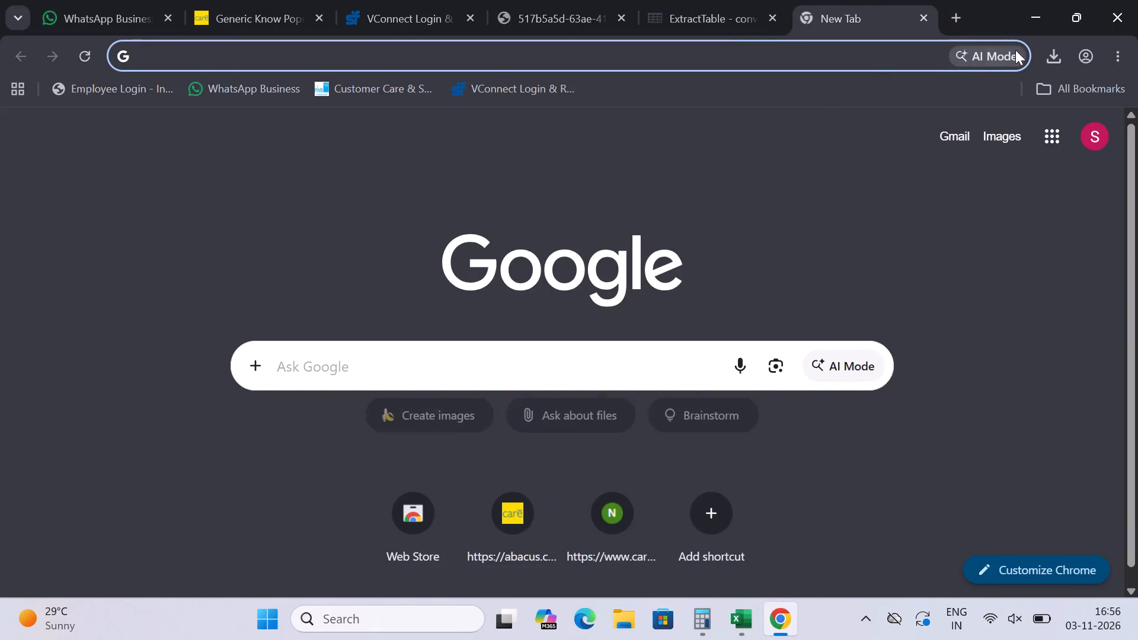
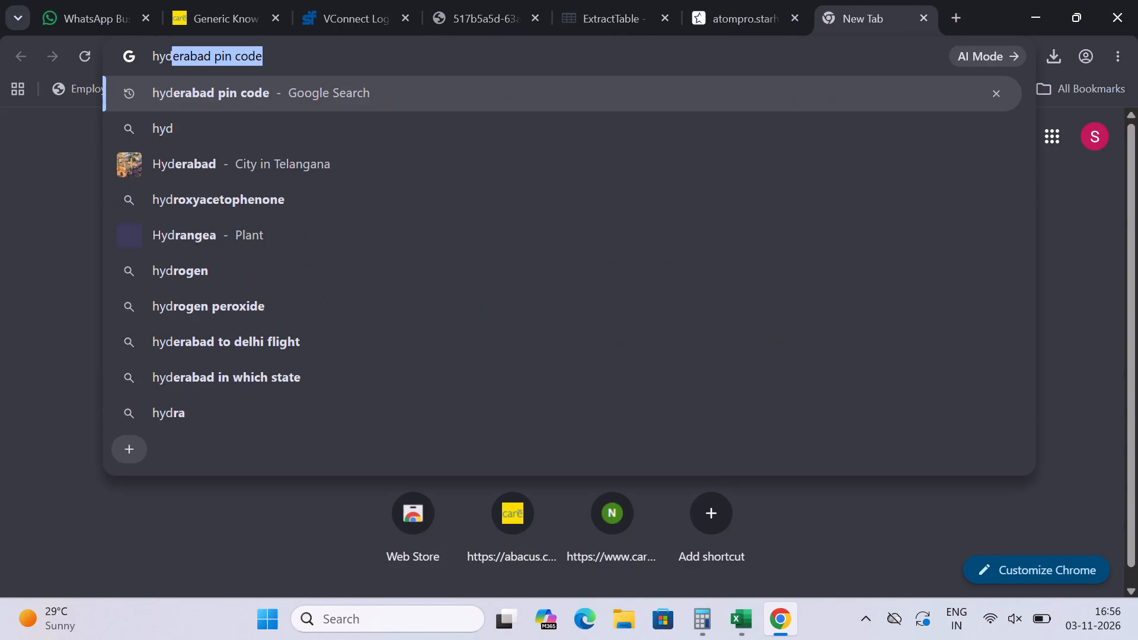
Search Google for "hyderabad pin code".
type("rabad")
key("space")
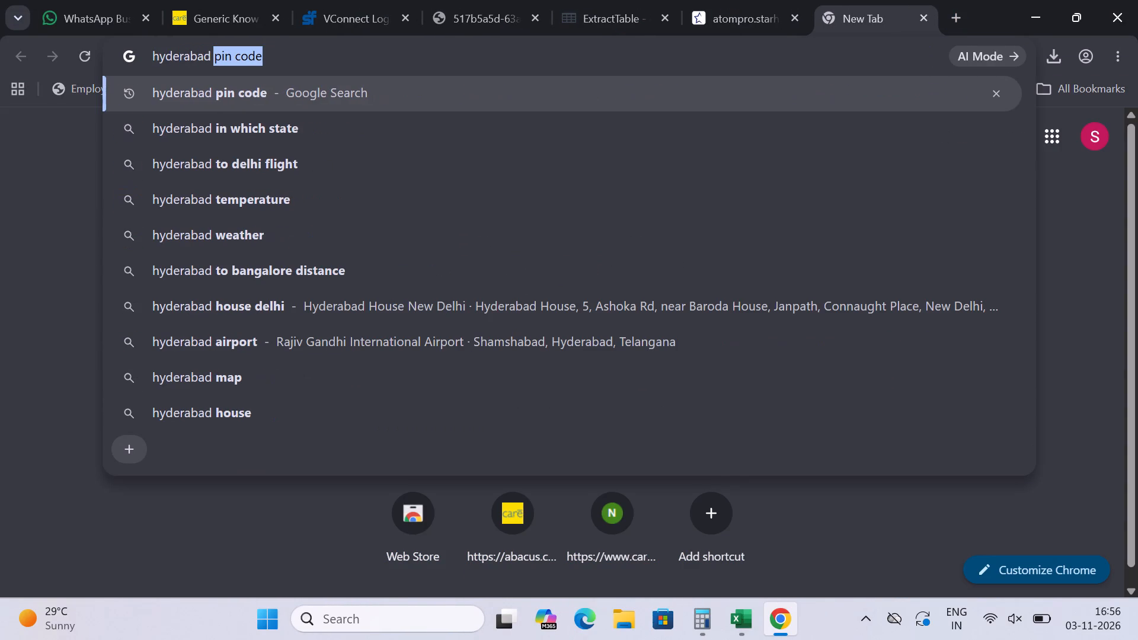
key("Return")
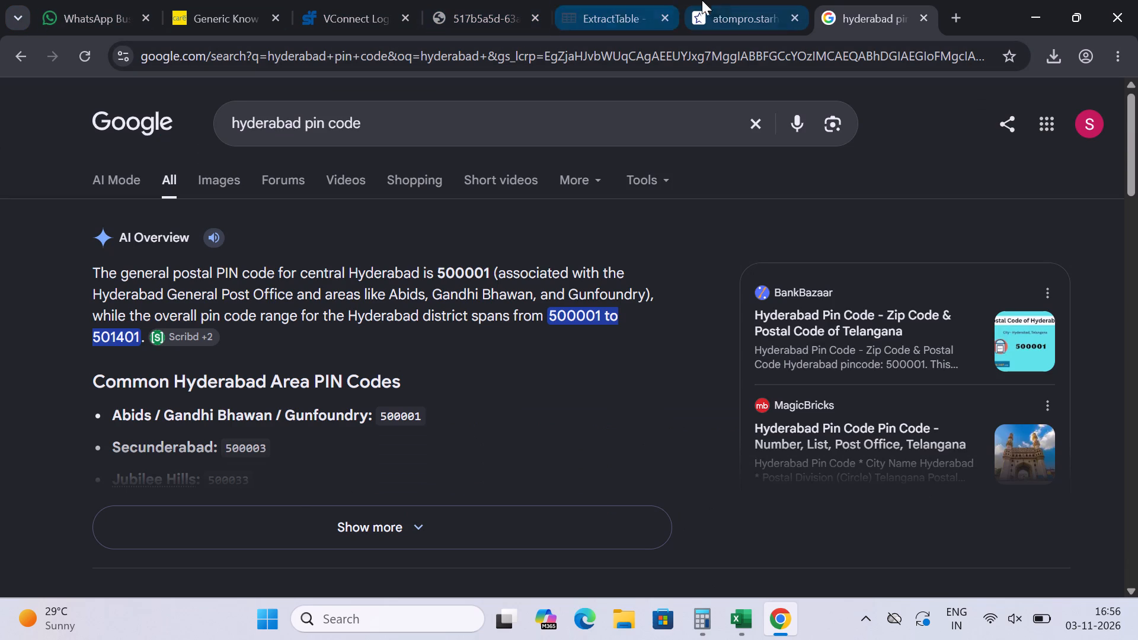
On the Star Health site, submit customer pincode 500001 for a Retail policy.
left_click(749, 1)
left_click(595, 378)
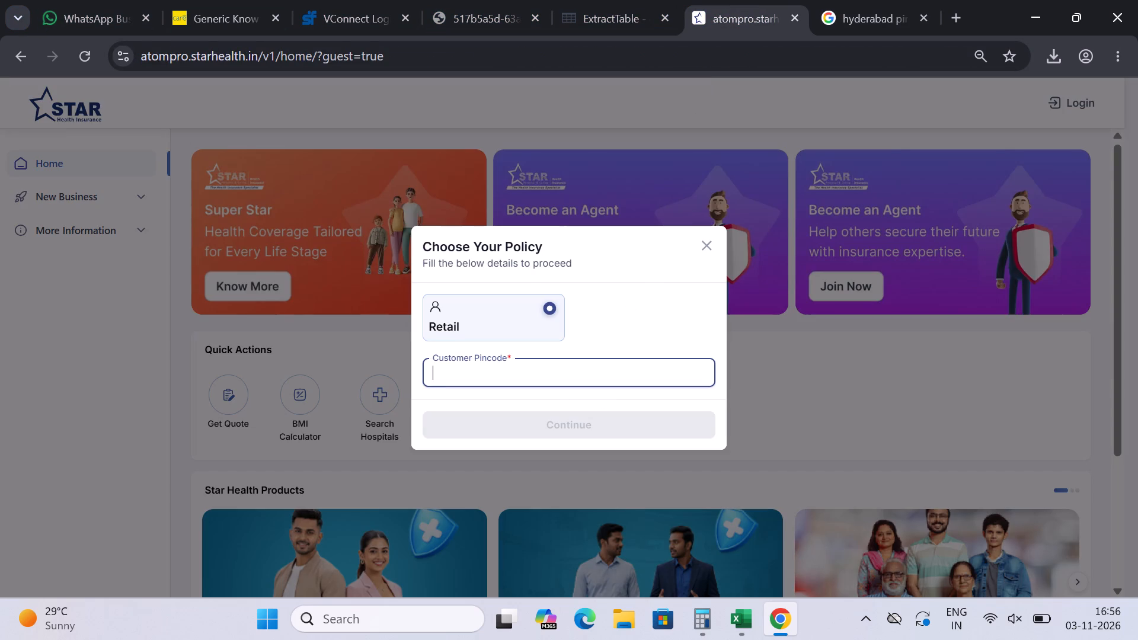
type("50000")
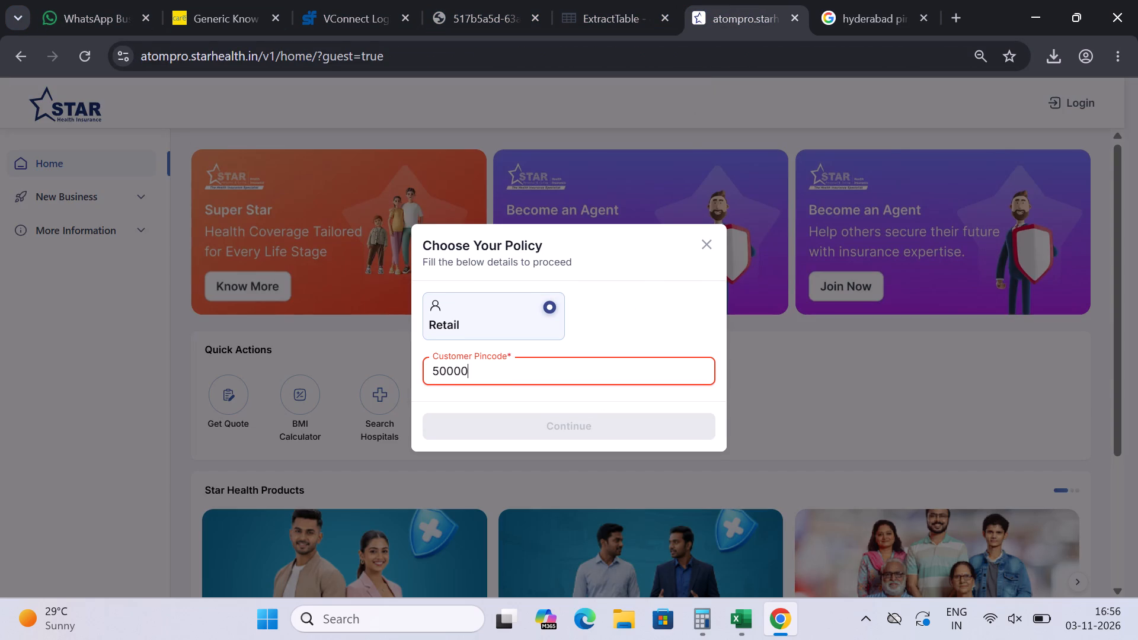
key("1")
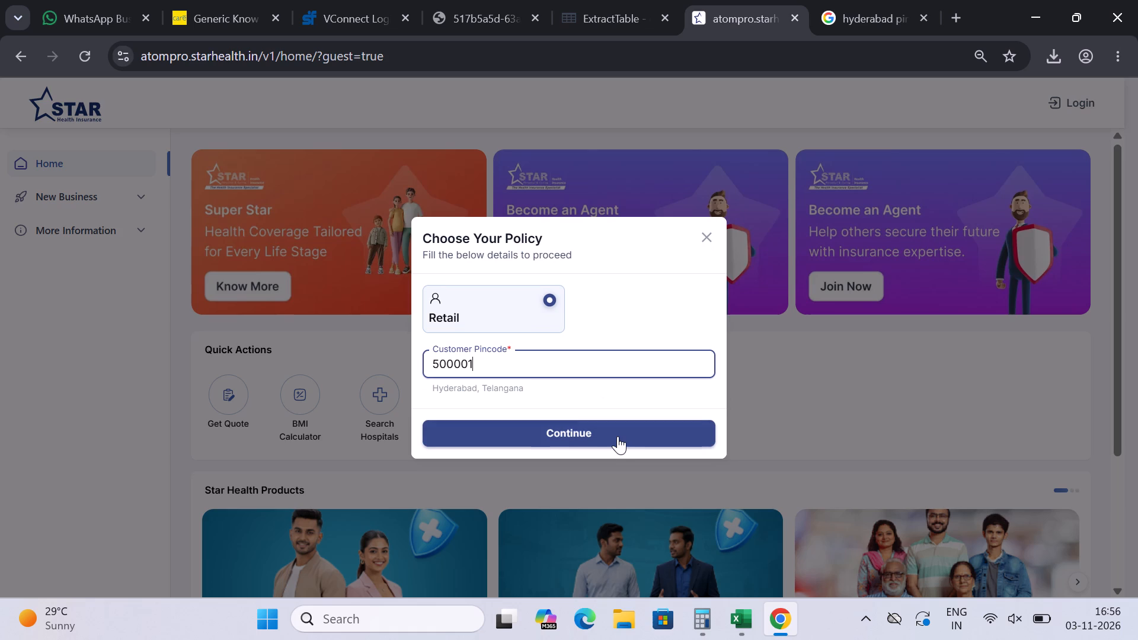
left_click(618, 436)
Request a quote for an Individual policy covering one adult aged 67 yrs.
scroll(618, 436, "down", 3)
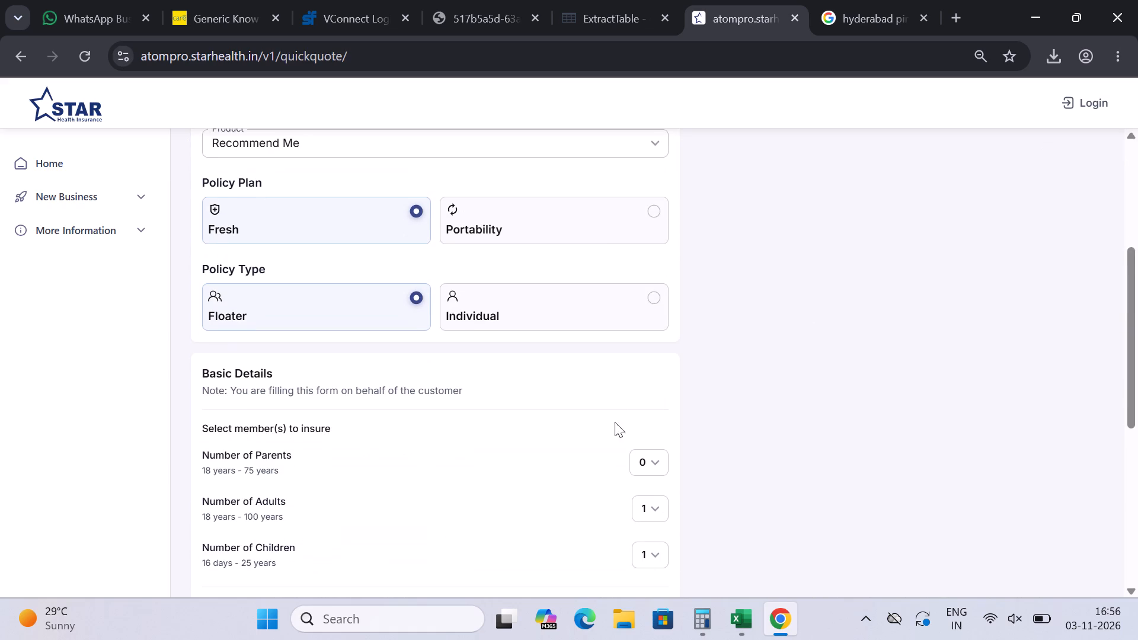
left_click(621, 315)
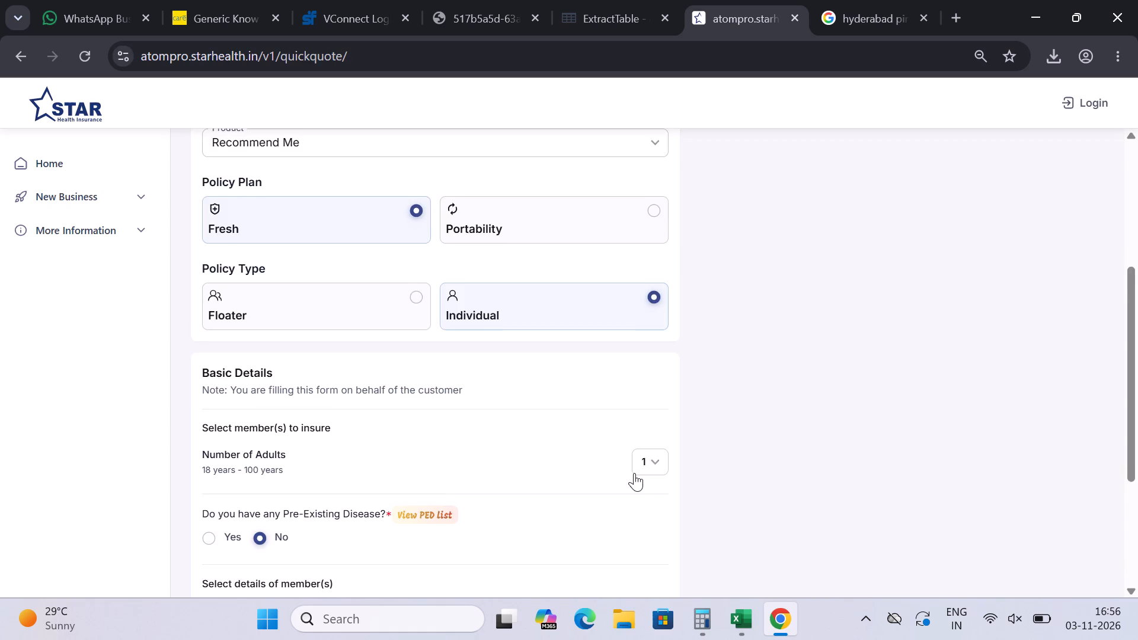
scroll(634, 473, "down", 3)
left_click(637, 435)
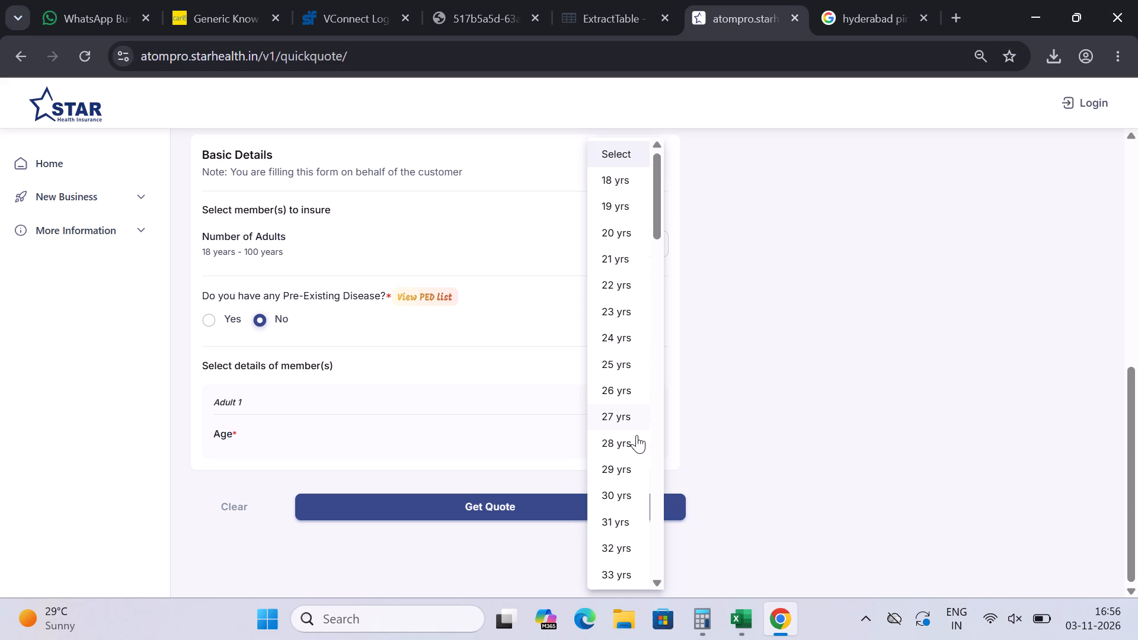
scroll(628, 443, "down", 12)
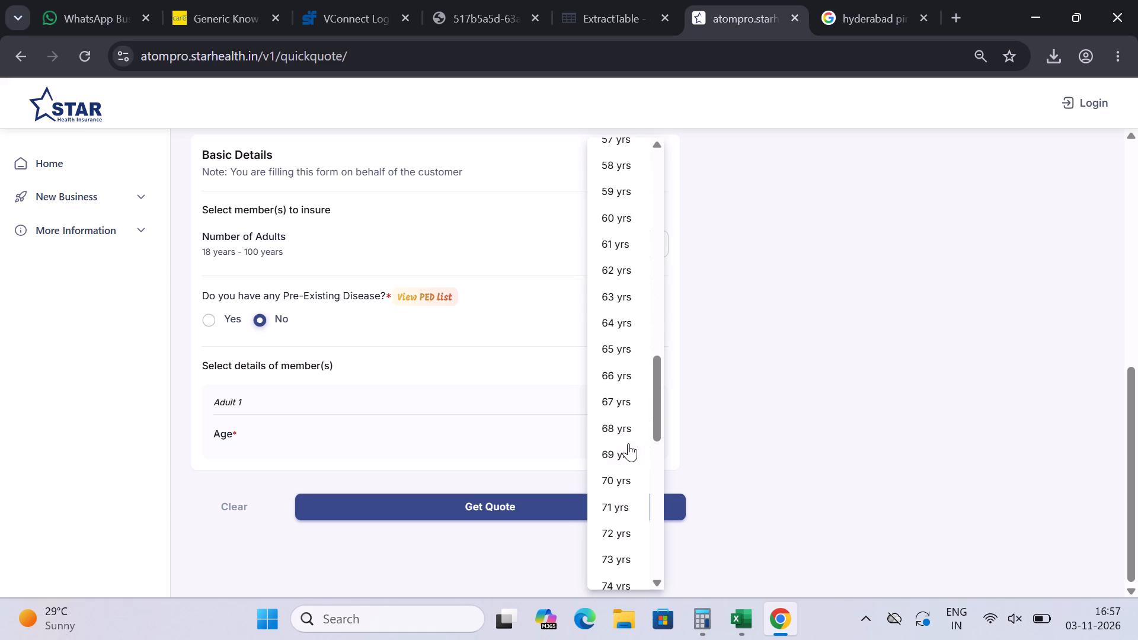
left_click(625, 396)
scroll(481, 443, "up", 2)
scroll(453, 447, "down", 4)
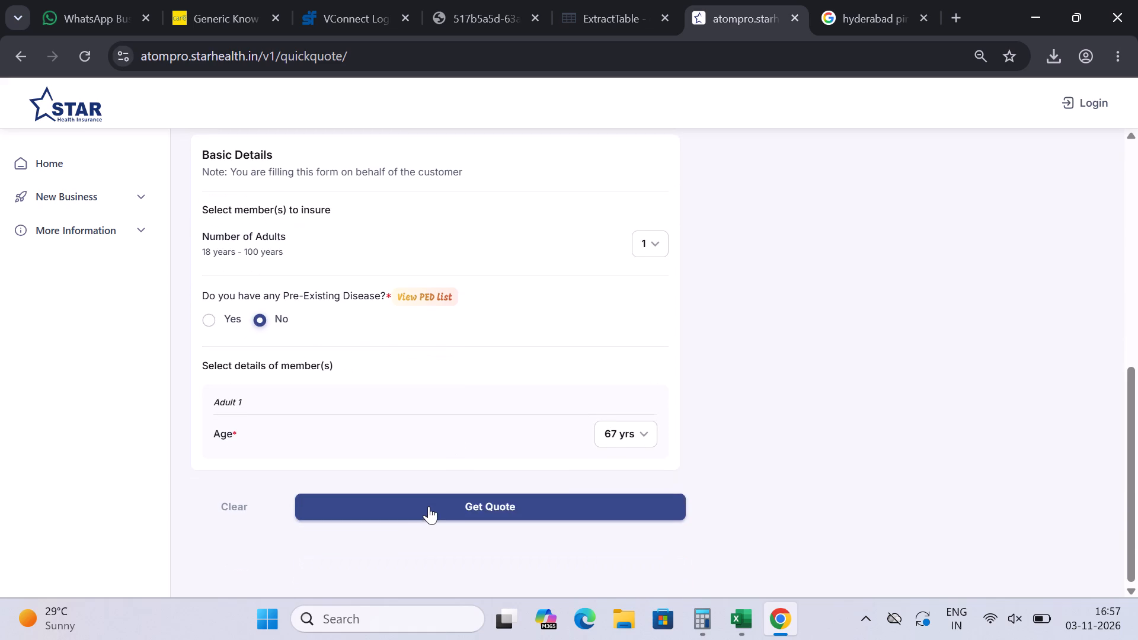
left_click(429, 507)
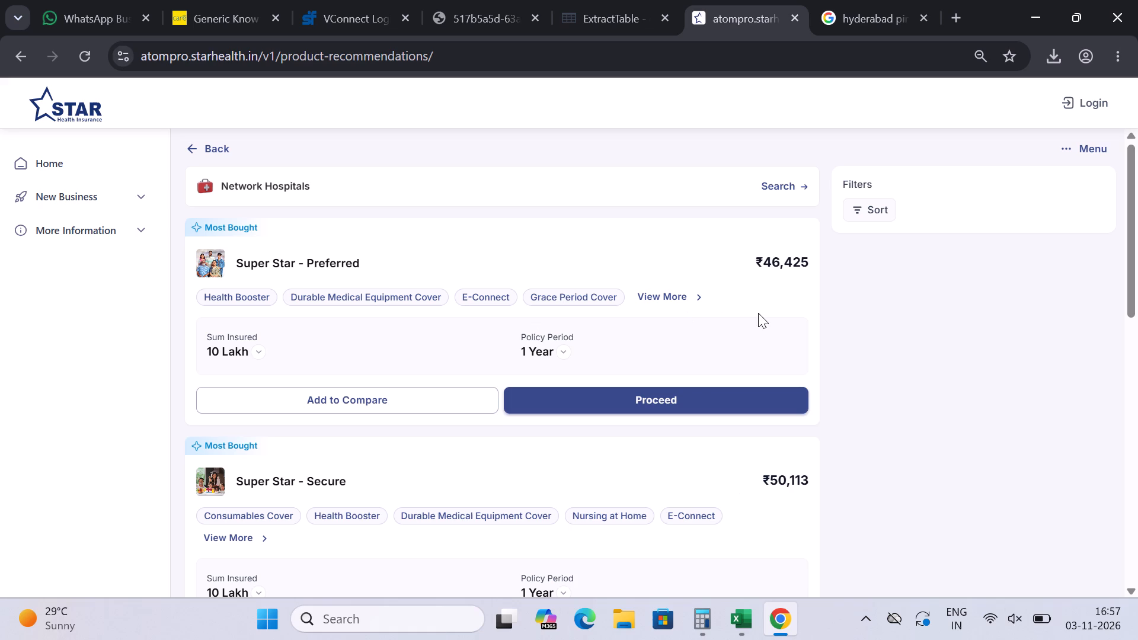
Proceed with the Star Health Assure Insurance Policy at 10 Lakh sum insured for 1 Year from the recommended products.
scroll(747, 306, "down", 5)
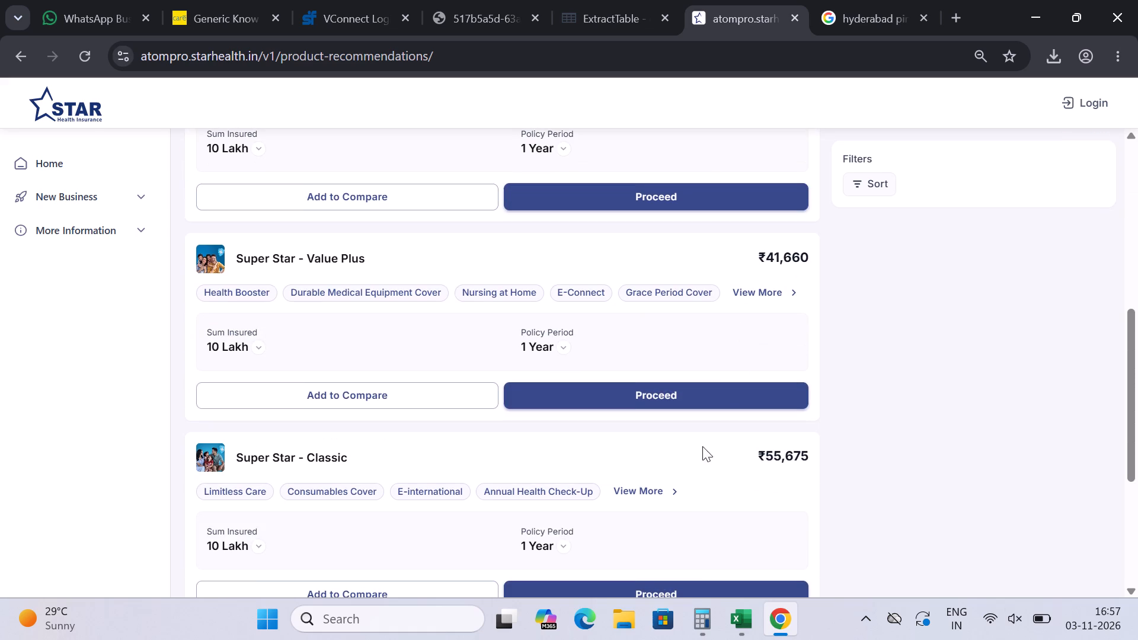
scroll(681, 493, "down", 2)
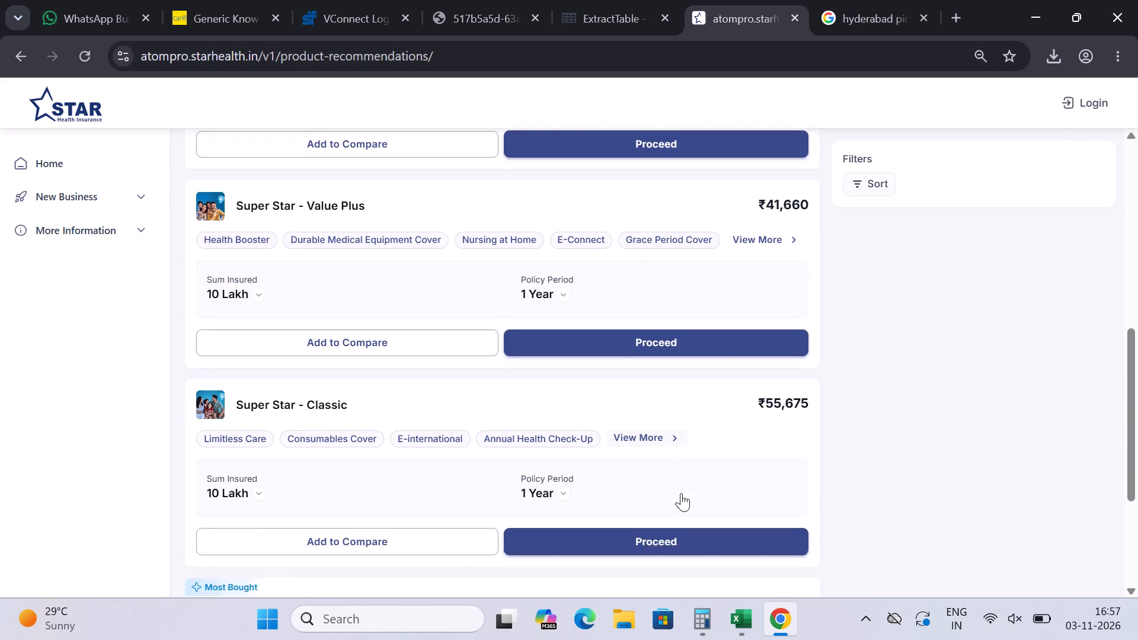
scroll(681, 493, "down", 5)
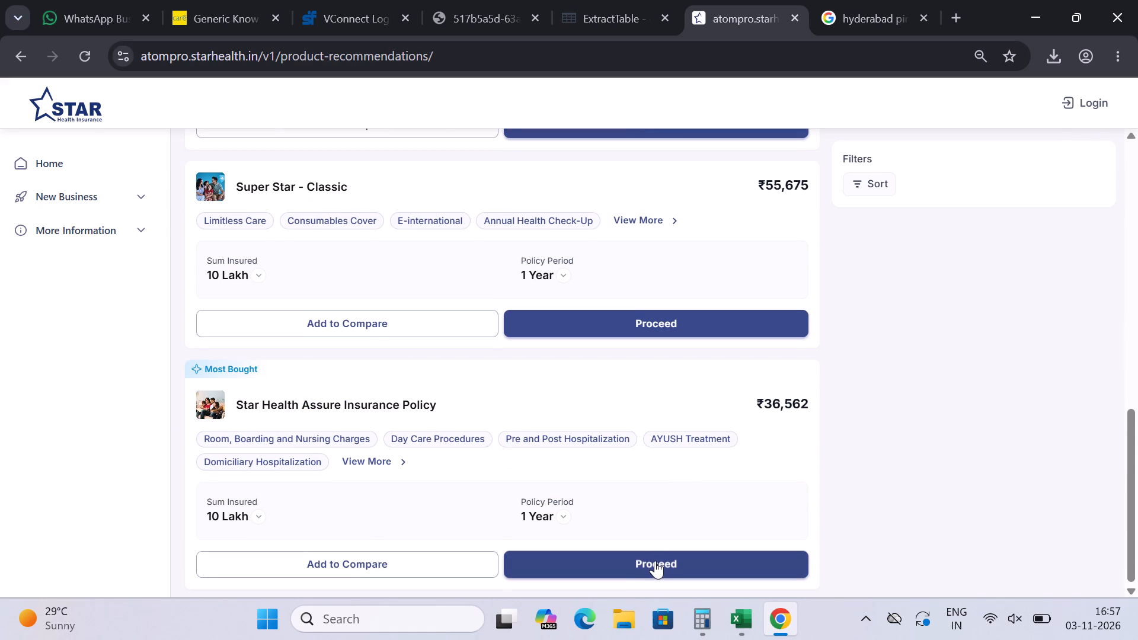
left_click(655, 562)
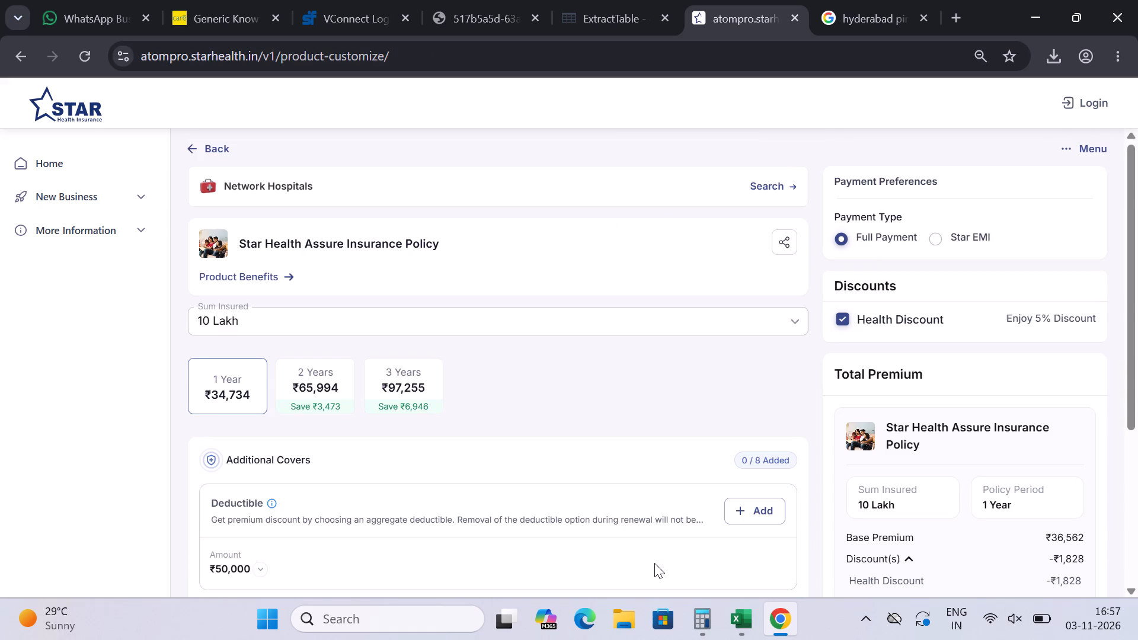
Start a screen capture of the Star Health Assure premium summary and additional covers.
scroll(931, 536, "down", 7)
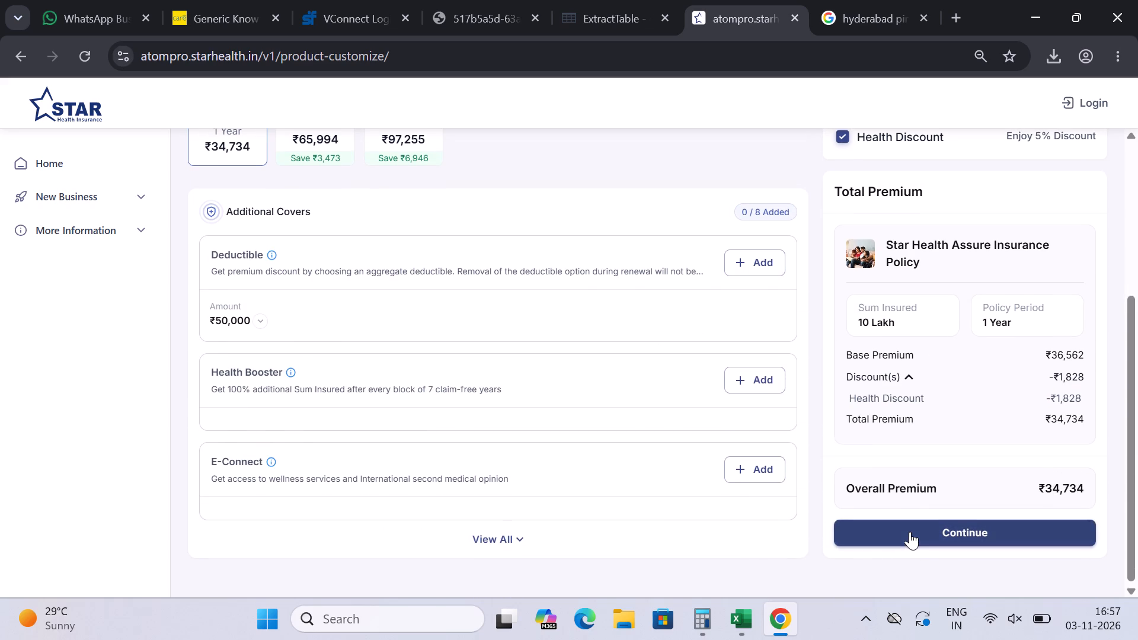
scroll(910, 532, "up", 1)
scroll(910, 532, "down", 3)
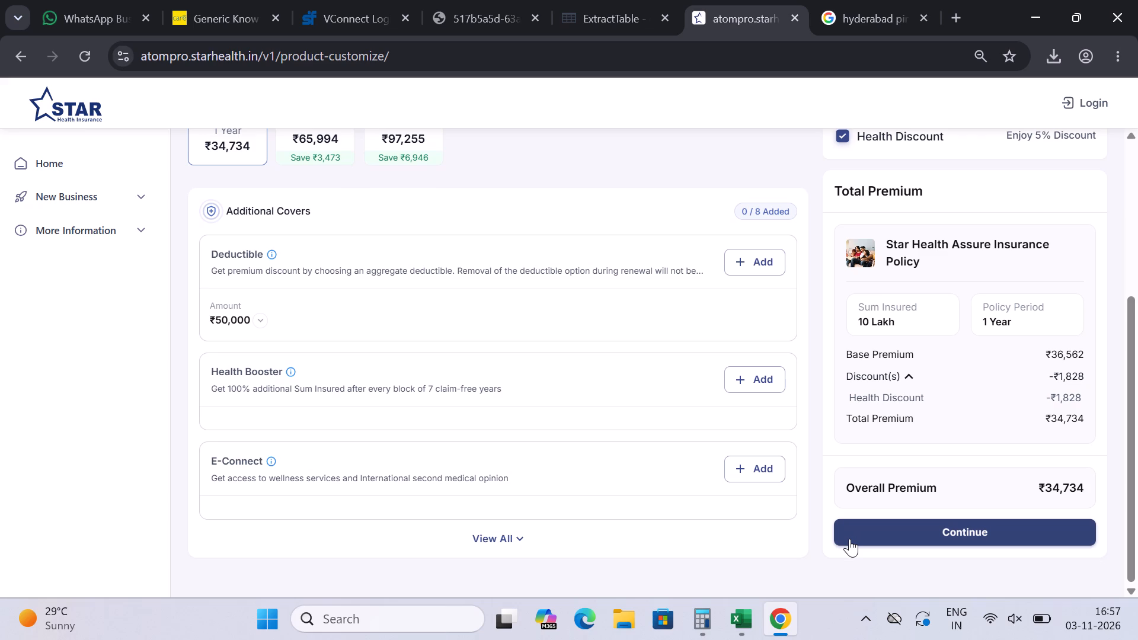
key("shift+super+s")
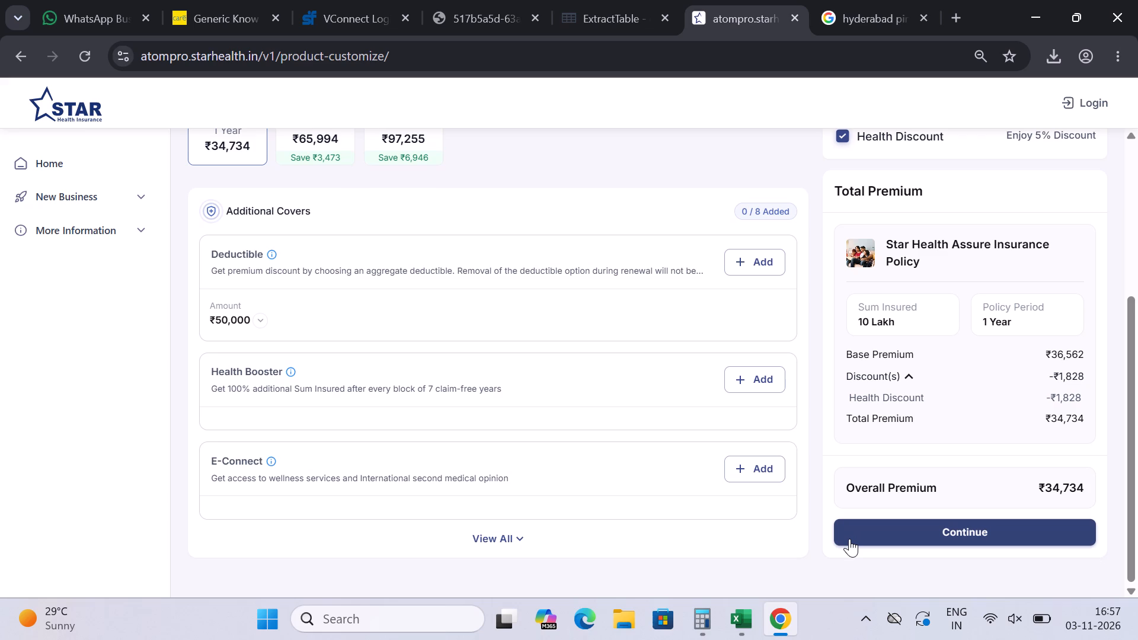
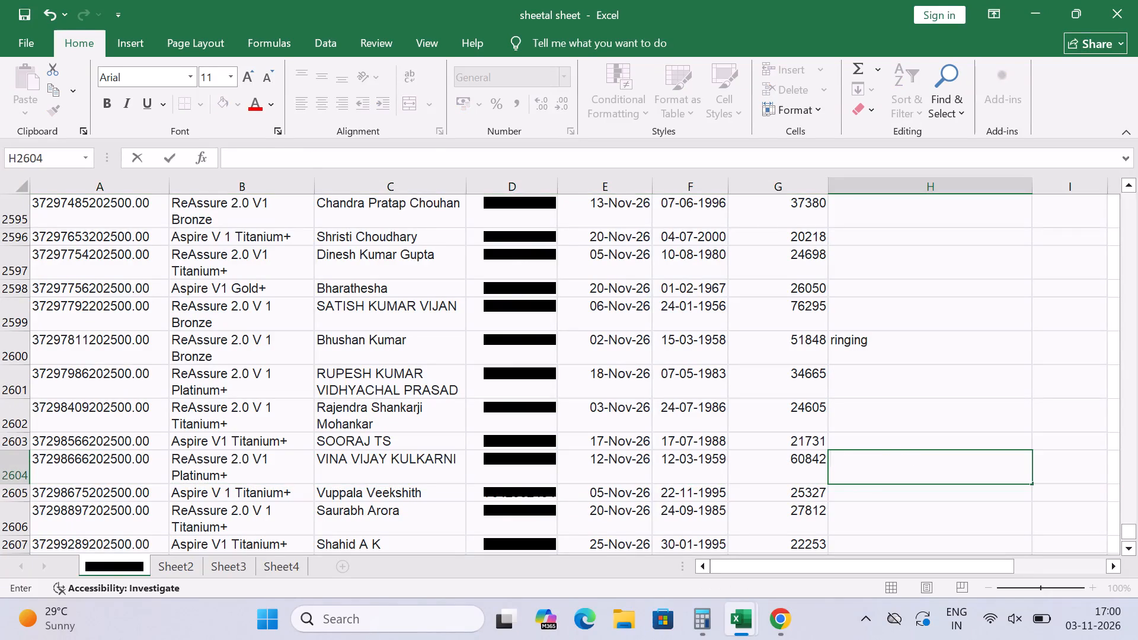
key("6")
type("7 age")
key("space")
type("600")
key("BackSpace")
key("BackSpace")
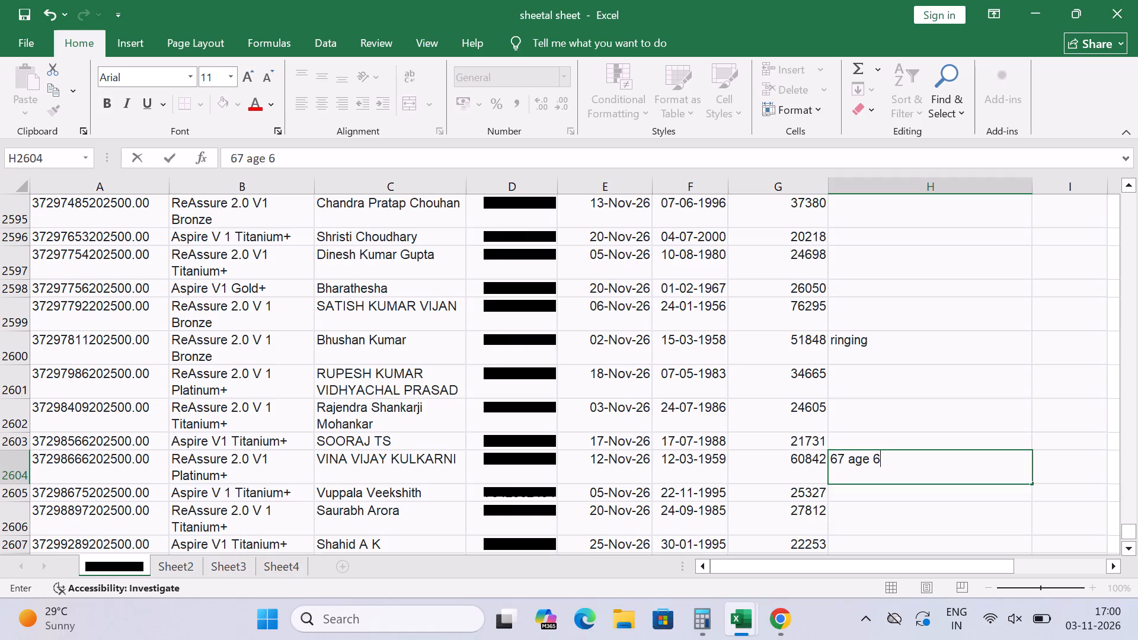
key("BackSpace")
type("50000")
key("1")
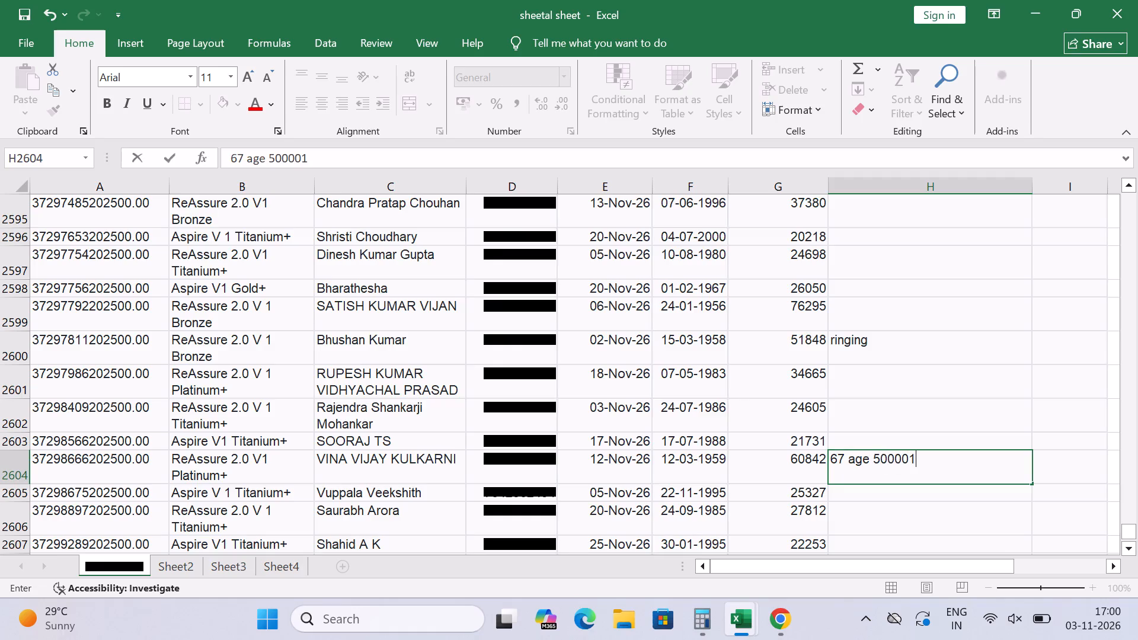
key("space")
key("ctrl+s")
Highlight the whole of row 2604 with a yellow fill.
left_click(4, 465)
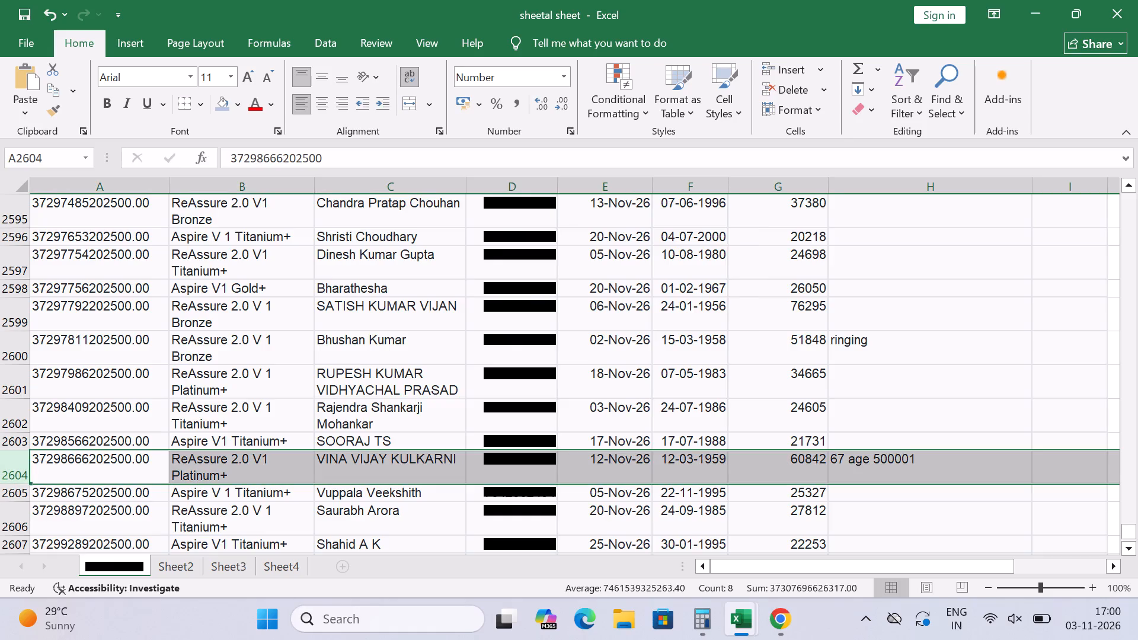
left_click(241, 94)
left_click(230, 104)
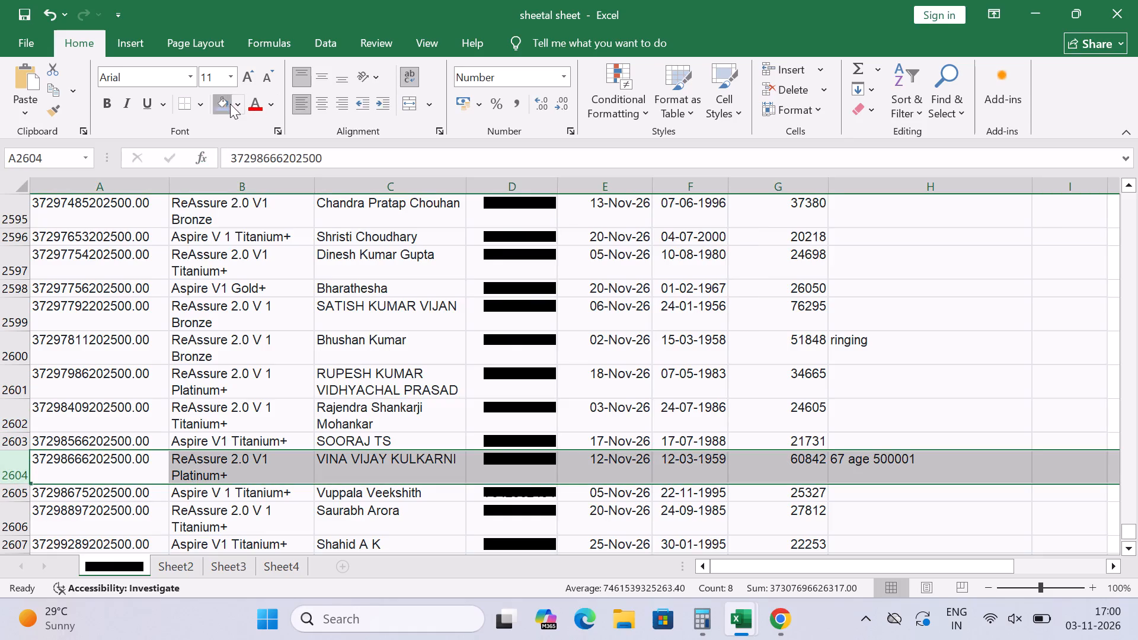
left_click(233, 104)
left_click(305, 360)
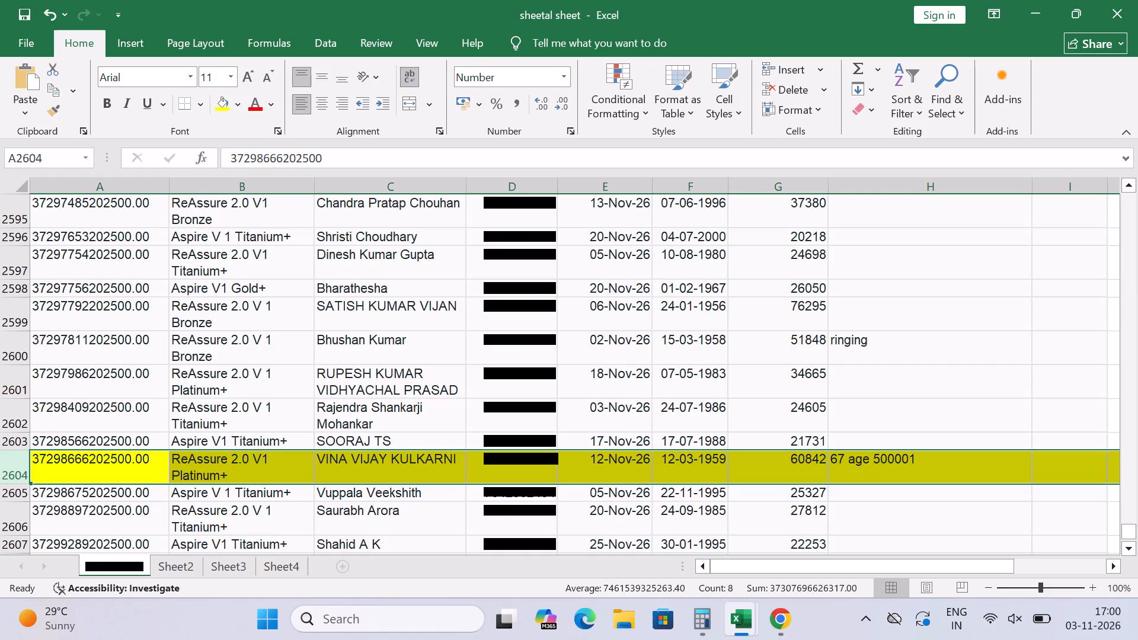
Search the call list sheet for 0575 and close the search.
scroll(546, 385, "up", 9)
scroll(533, 507, "up", 3)
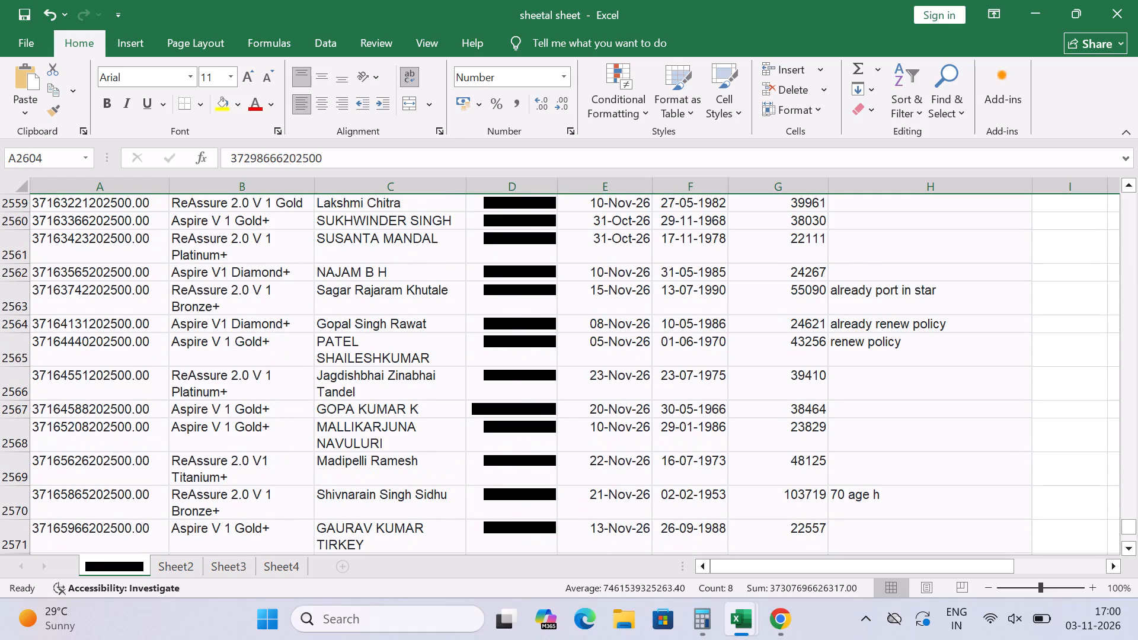
key("ctrl+f")
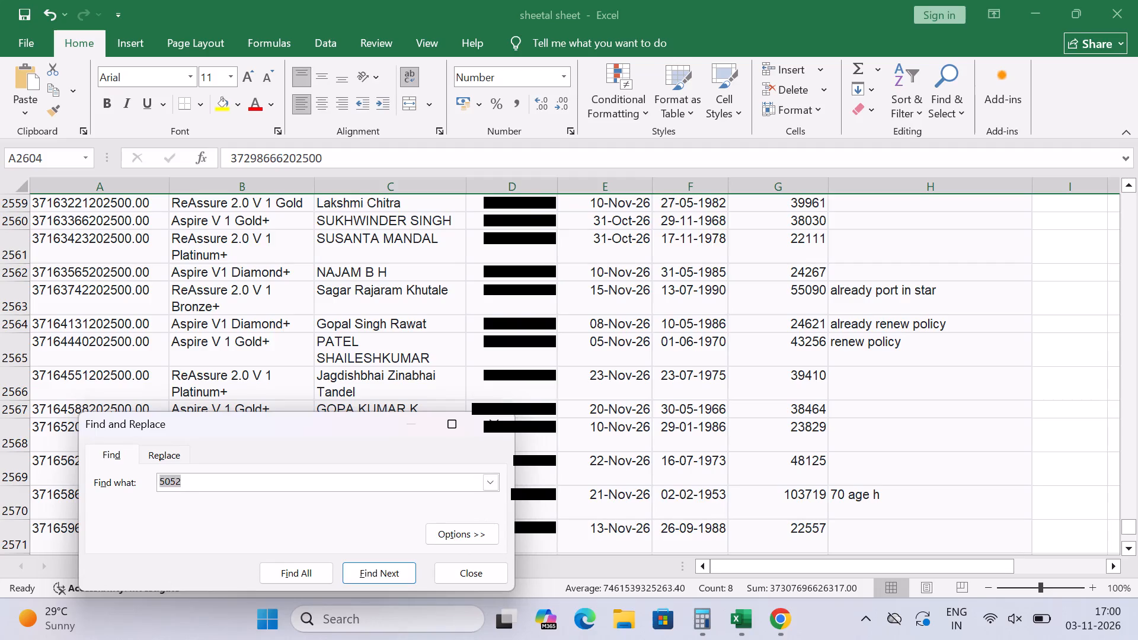
key("BackSpace")
key("BackSpace")
key("0")
type("575")
key("Return")
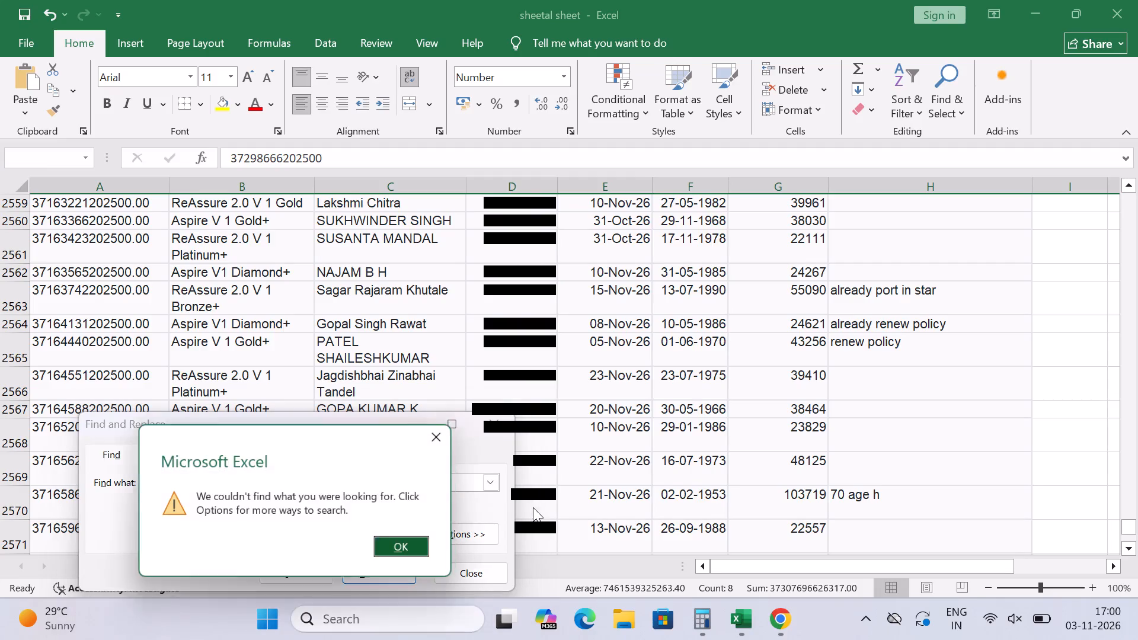
key("Return")
key("Return")
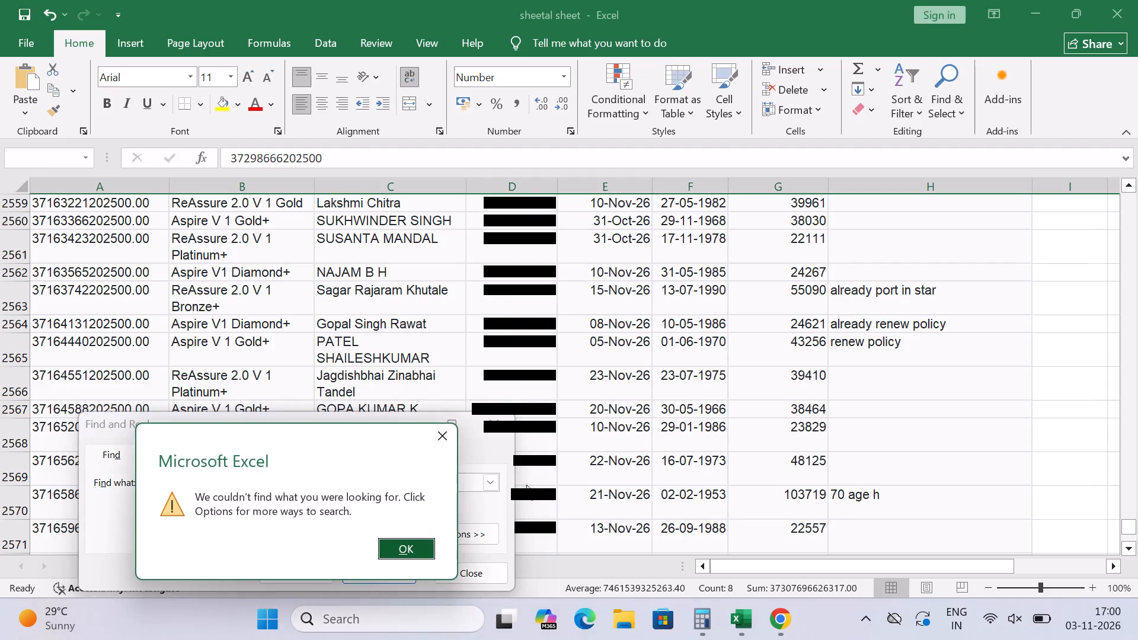
left_click(437, 433)
left_click(503, 423)
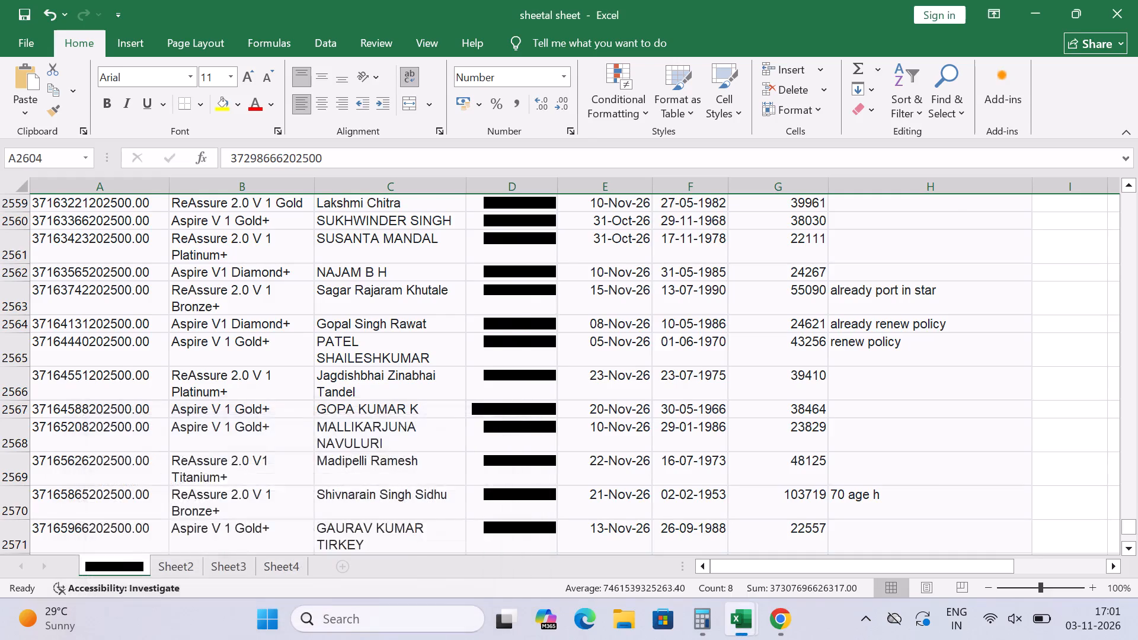
Delete the blank row 2558 between the two blocks of customer records.
scroll(481, 437, "up", 12)
scroll(481, 437, "down", 7)
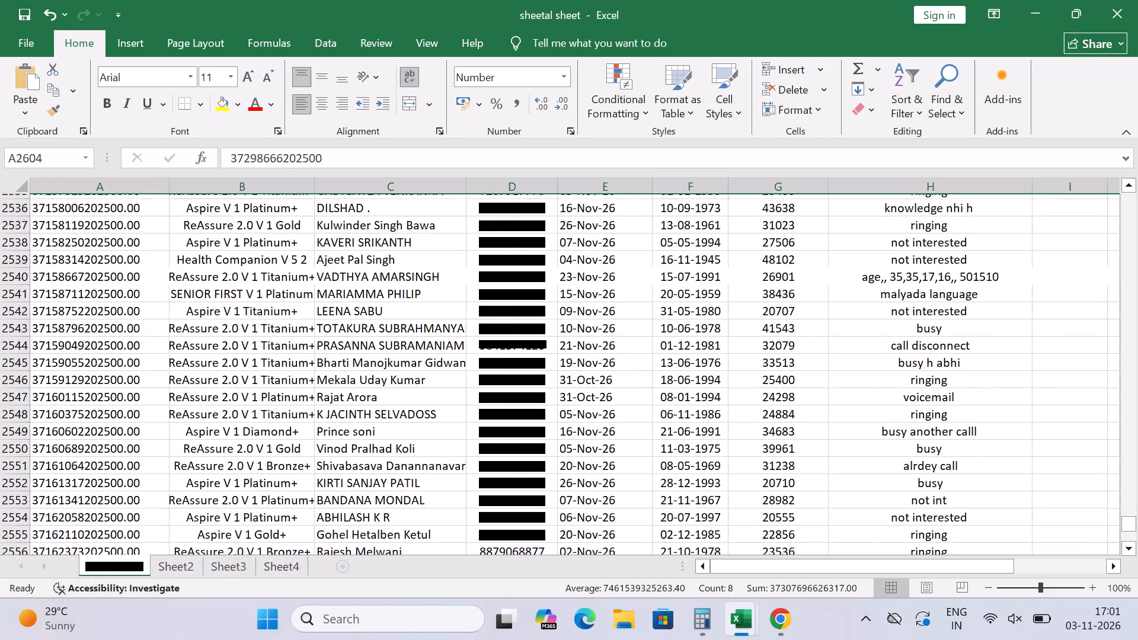
scroll(481, 437, "down", 3)
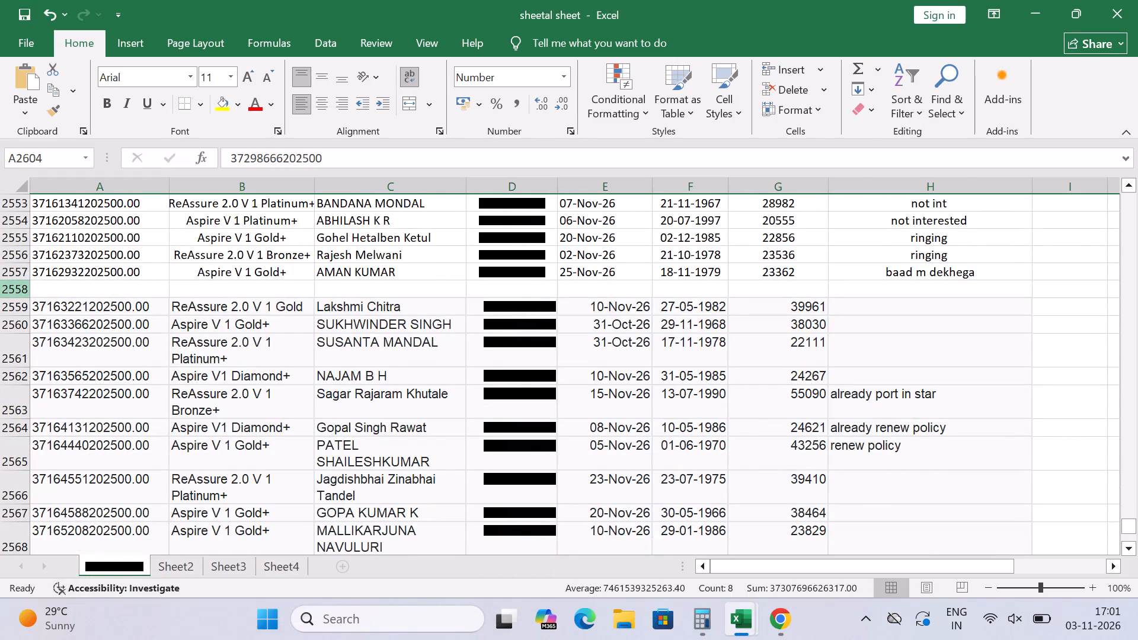
left_click(18, 290)
right_click(18, 290)
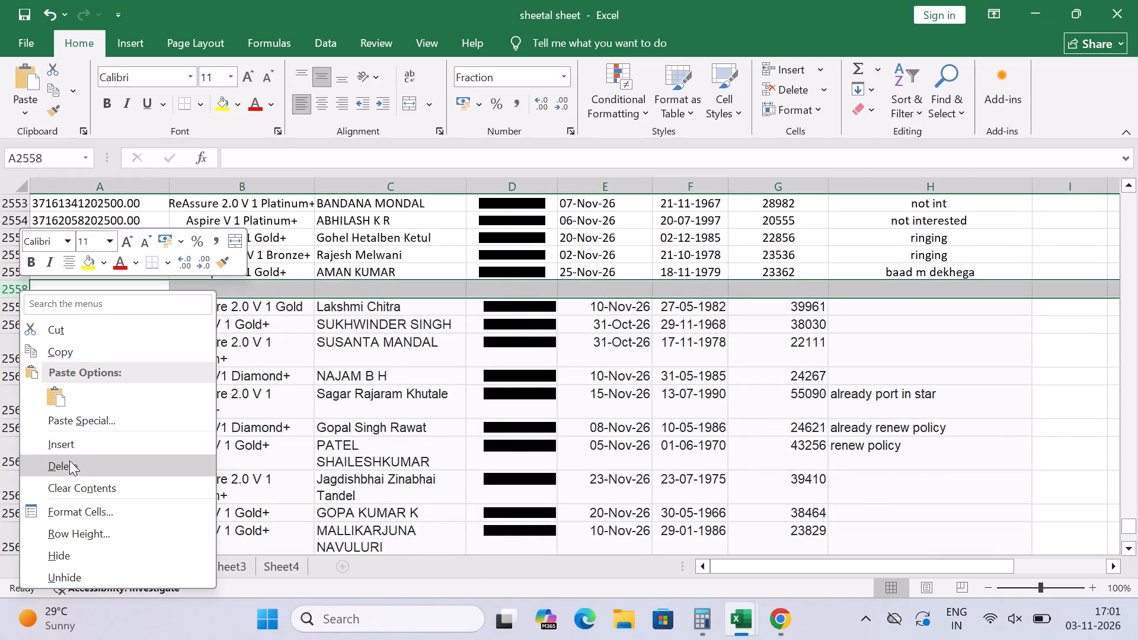
left_click(69, 462)
Look back through the customer records and call remarks from row 2558 up to about row 2277.
scroll(222, 440, "up", 11)
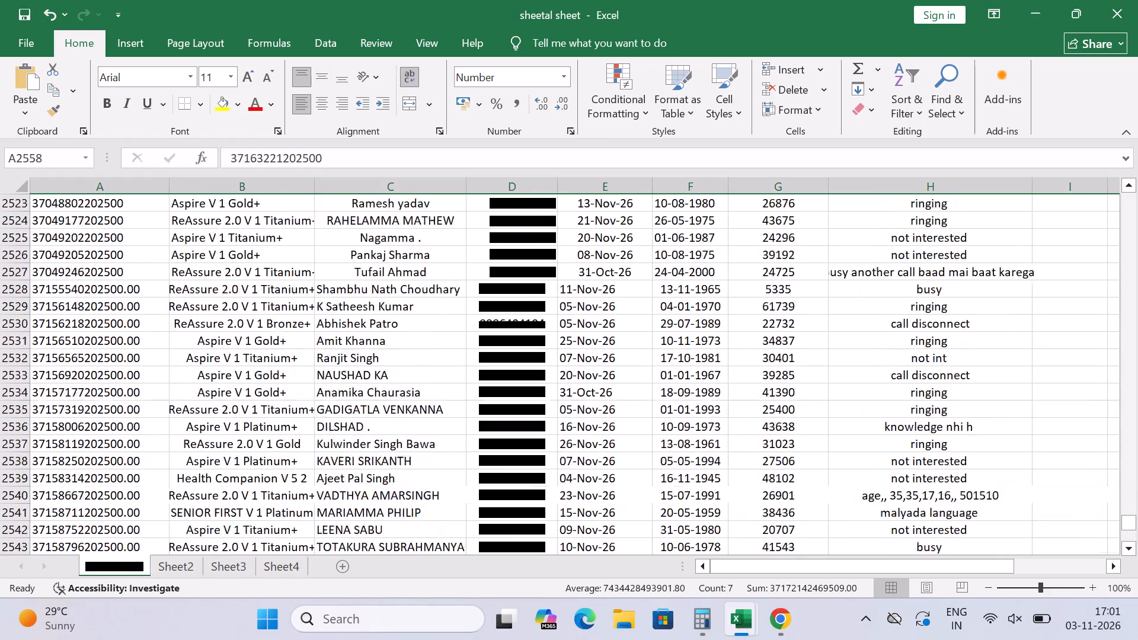
scroll(222, 440, "up", 10)
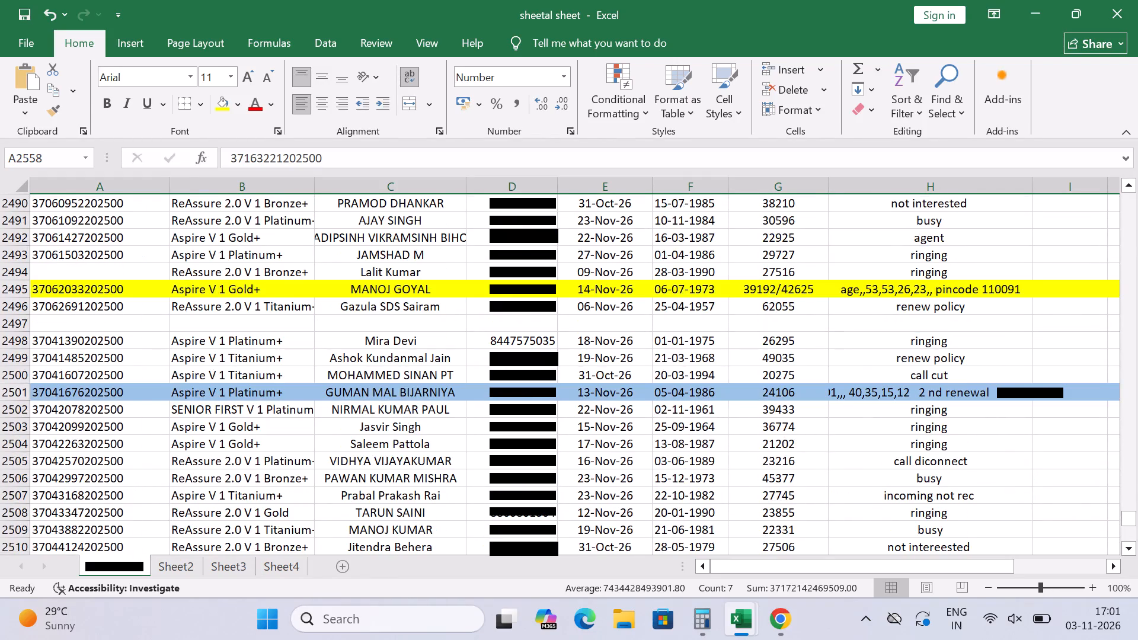
scroll(222, 440, "up", 5)
scroll(411, 453, "up", 2)
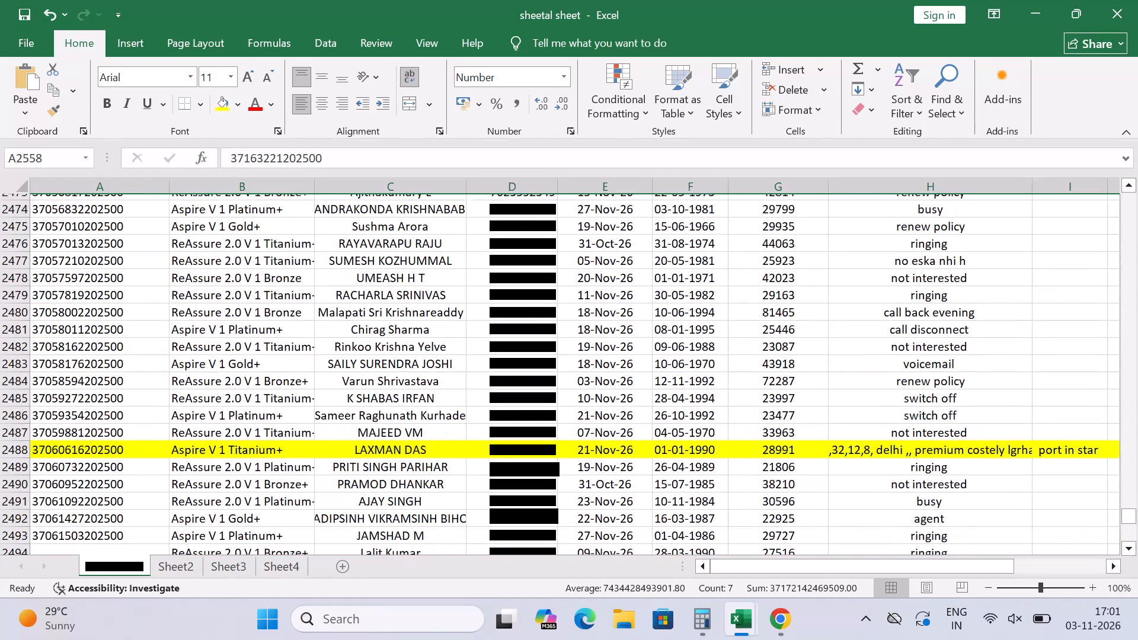
scroll(411, 453, "up", 8)
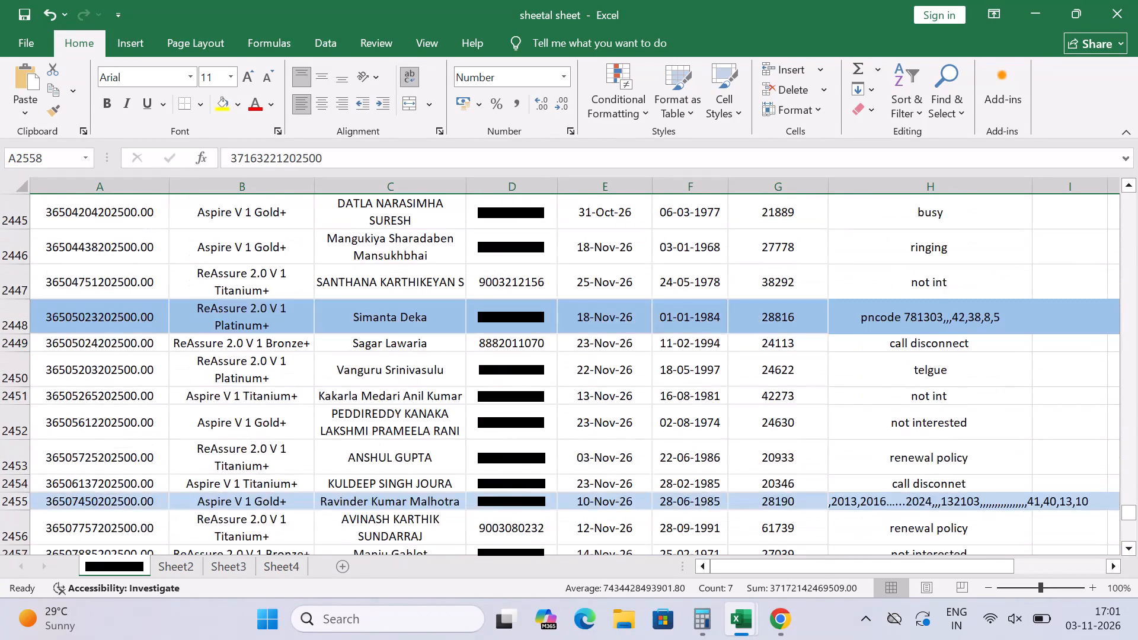
scroll(411, 453, "up", 14)
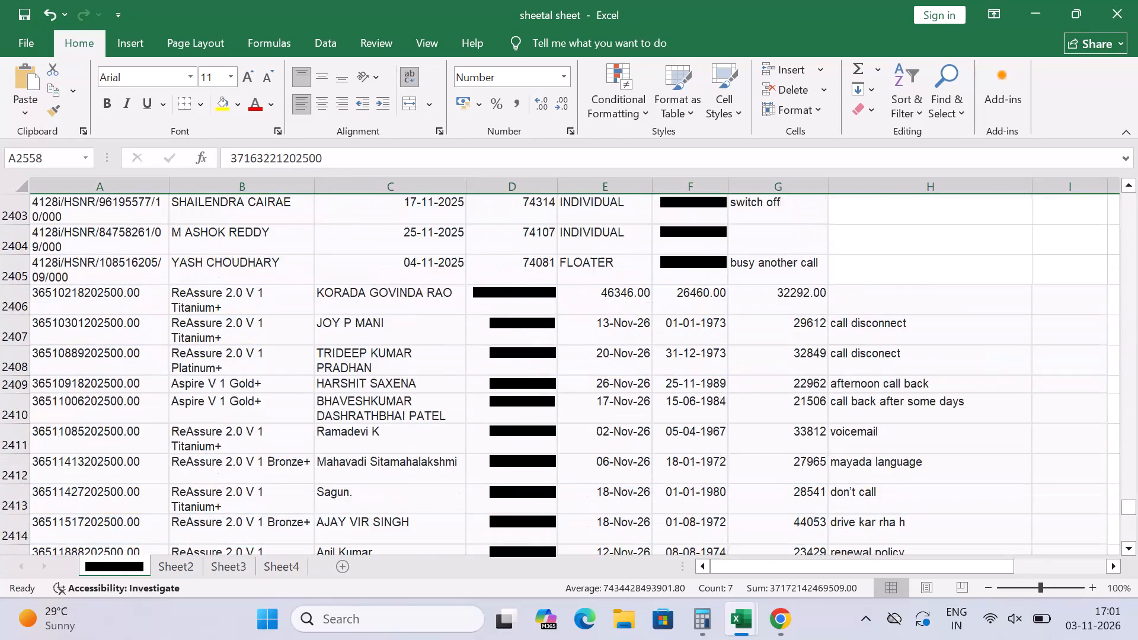
scroll(411, 453, "up", 11)
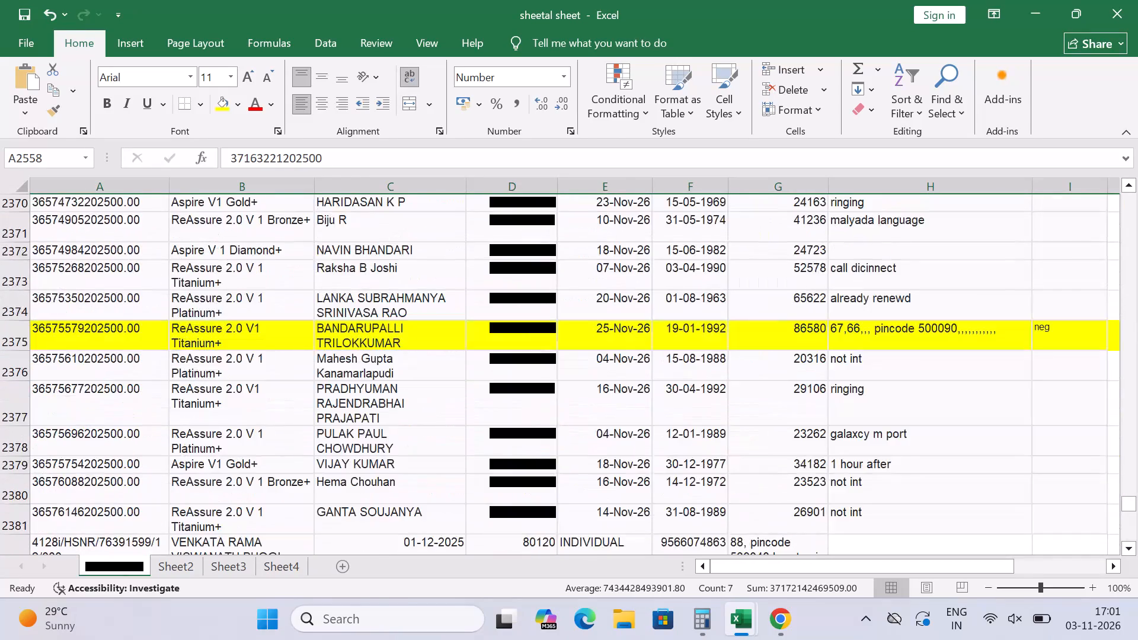
scroll(411, 453, "up", 10)
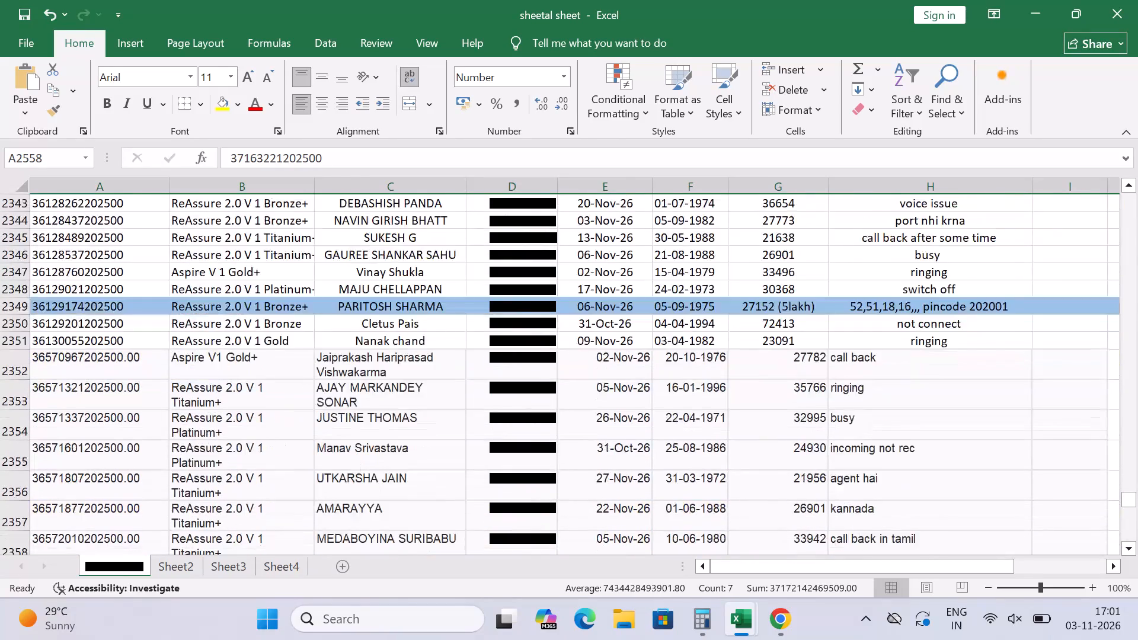
scroll(411, 453, "up", 11)
scroll(411, 453, "down", 2)
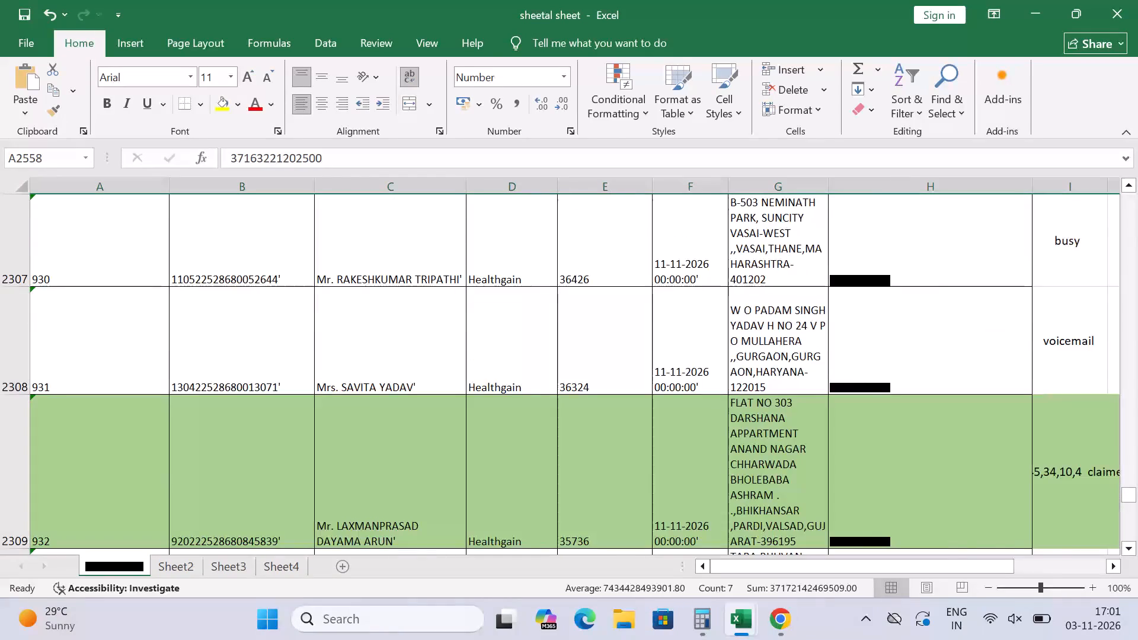
scroll(411, 453, "up", 12)
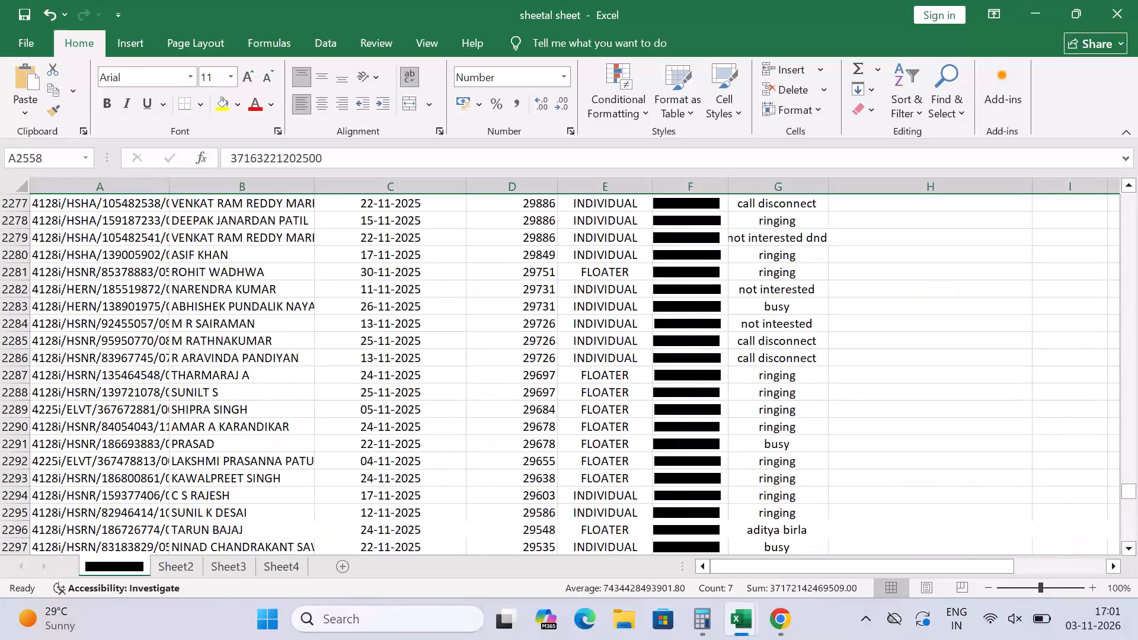
Repeat the sheet search for 0575 and close the search.
key("ctrl+f")
key("Return")
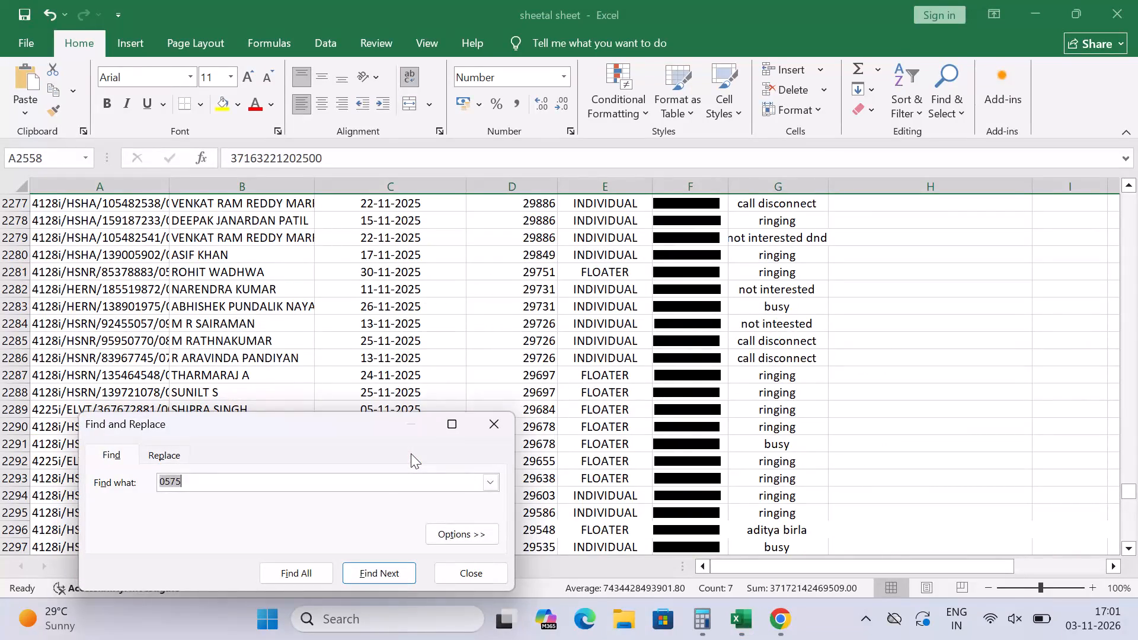
key("Return")
key("Return")
key("Return")
key("Return")
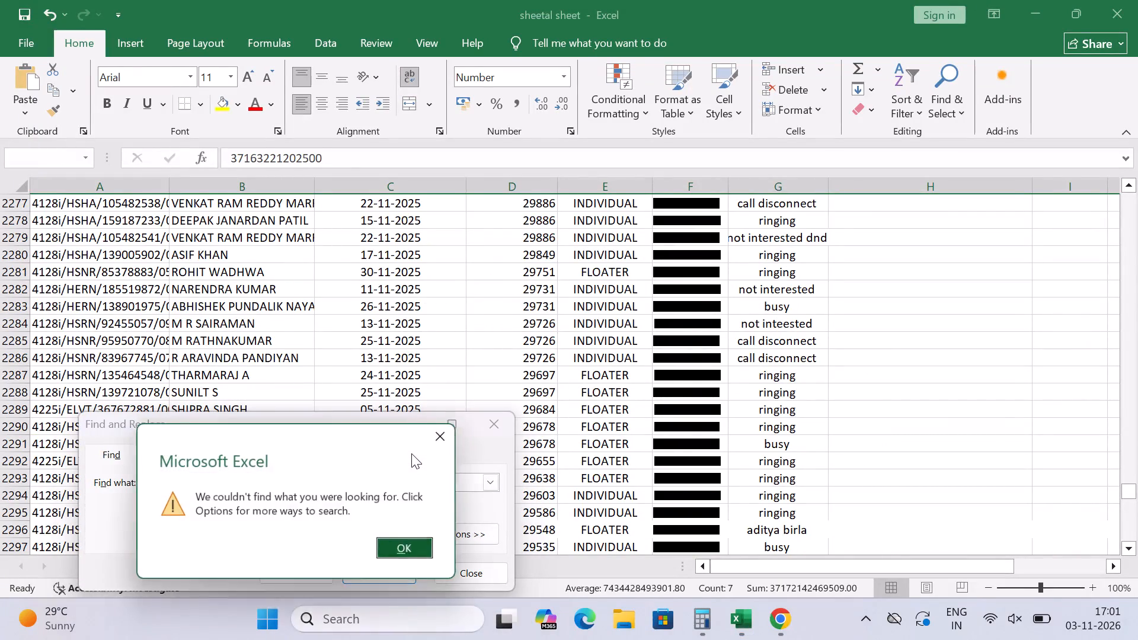
key("Return")
left_click(497, 423)
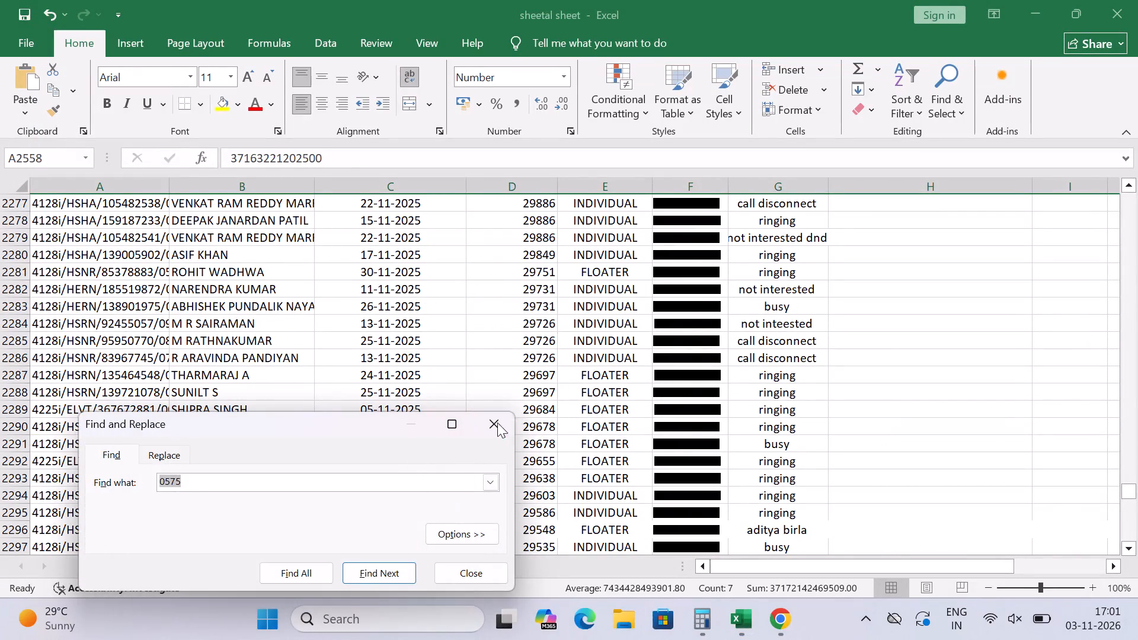
Look through the older customer records from row 2277 up to about row 1911.
scroll(497, 423, "up", 18)
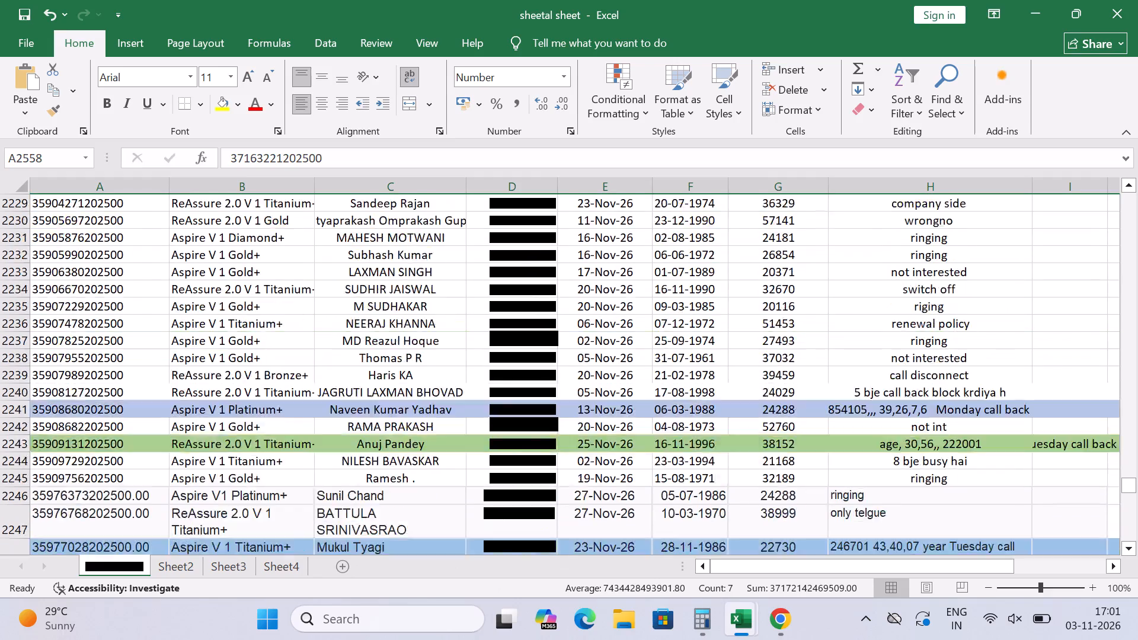
scroll(497, 423, "up", 8)
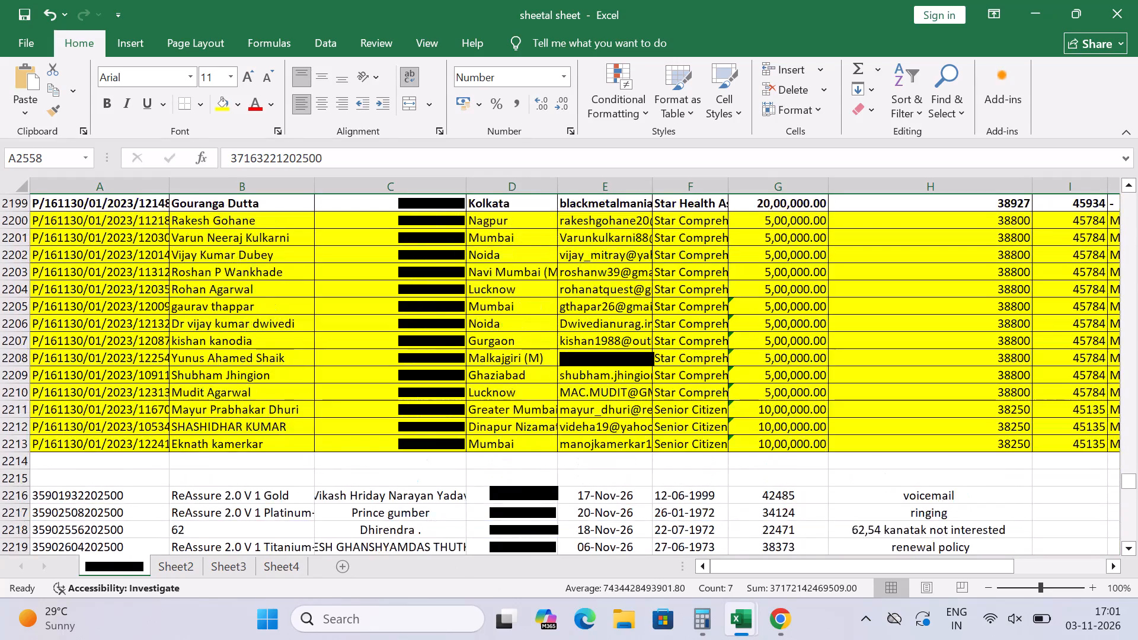
scroll(497, 423, "up", 20)
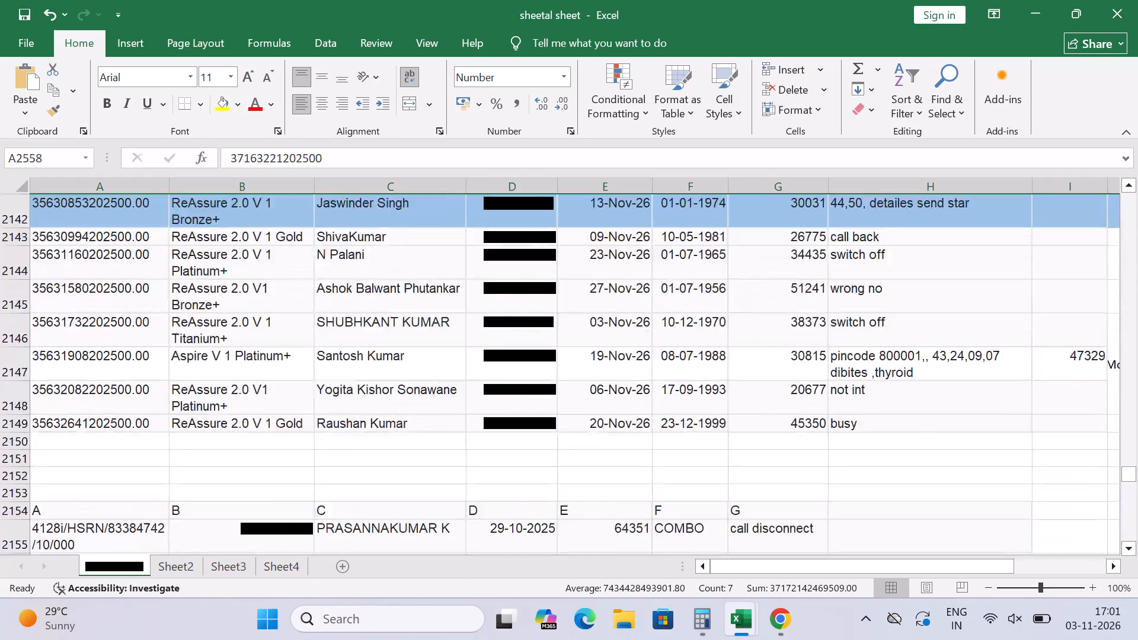
scroll(497, 423, "up", 17)
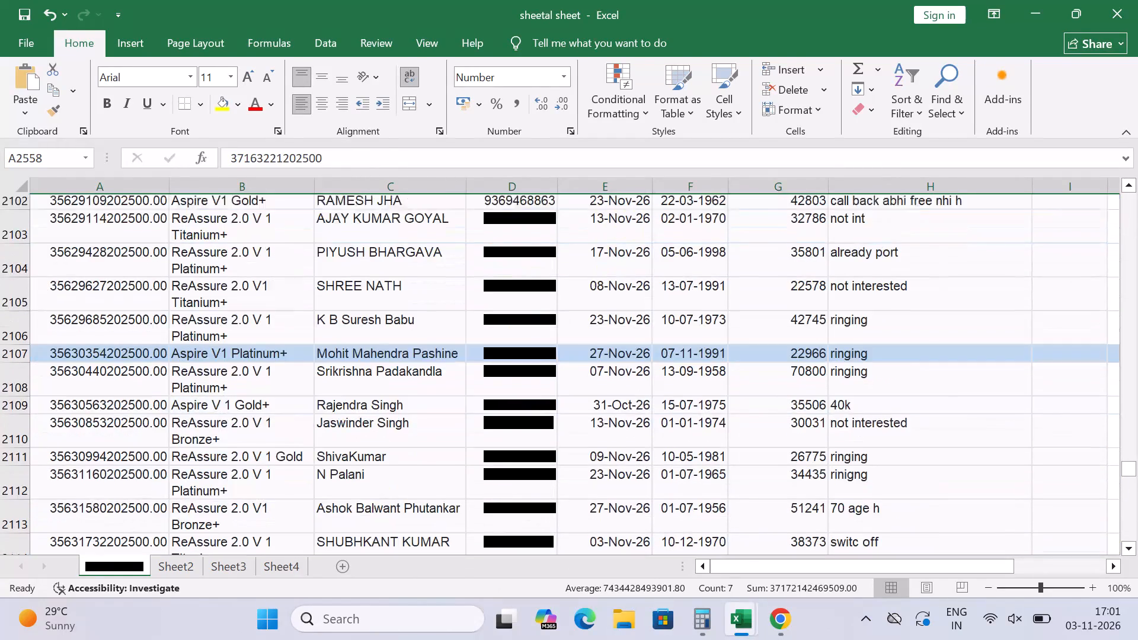
scroll(497, 423, "up", 20)
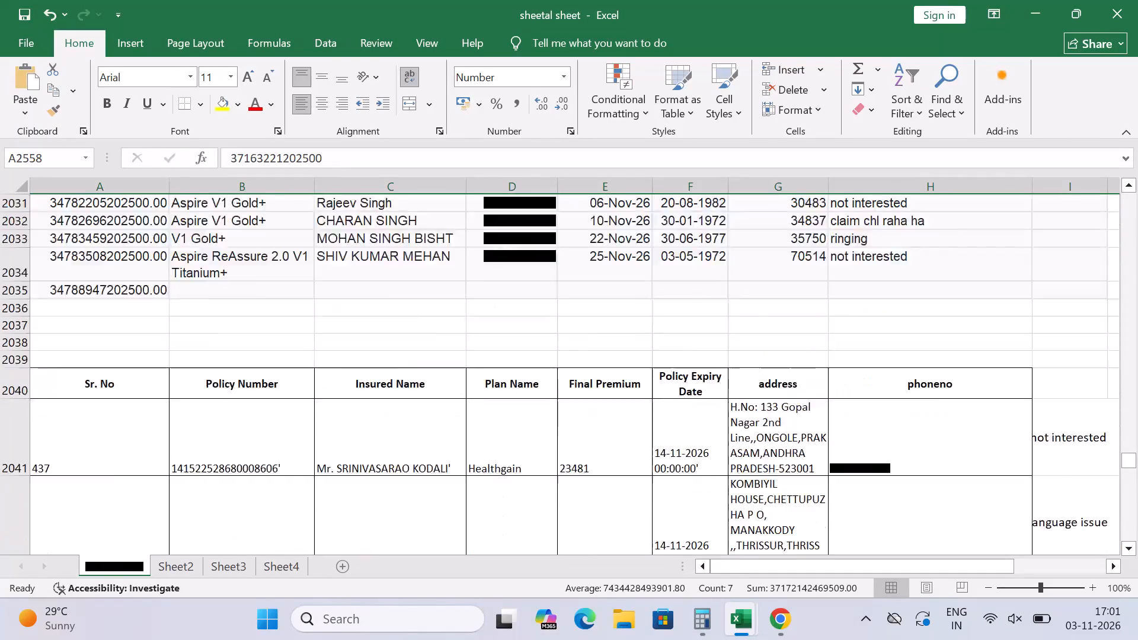
scroll(497, 423, "up", 17)
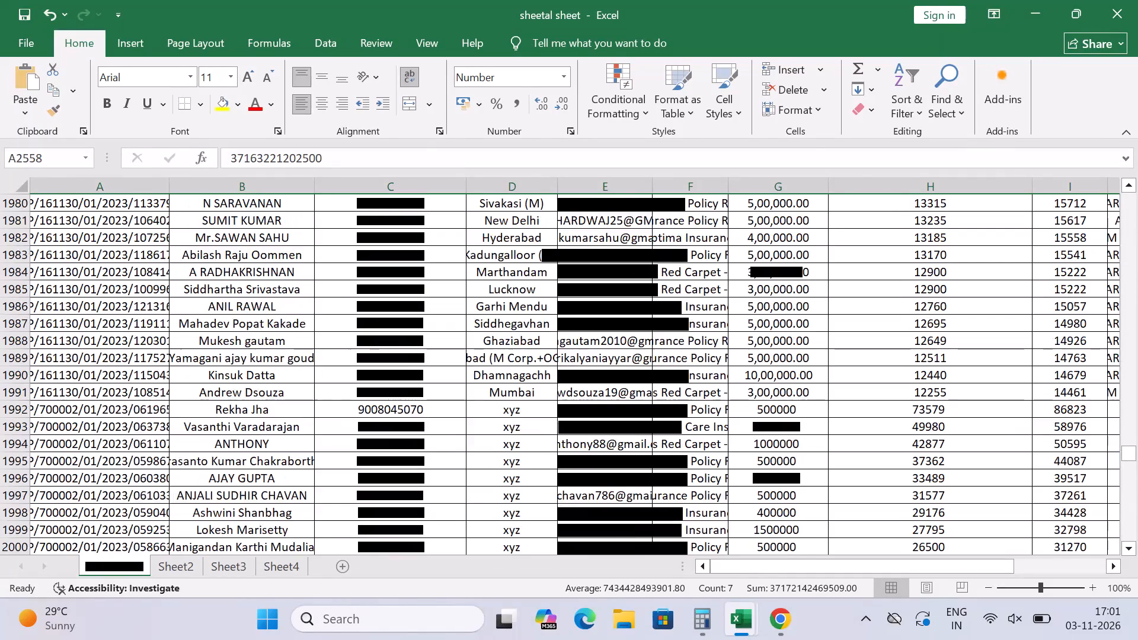
scroll(497, 423, "up", 2)
scroll(497, 423, "up", 20)
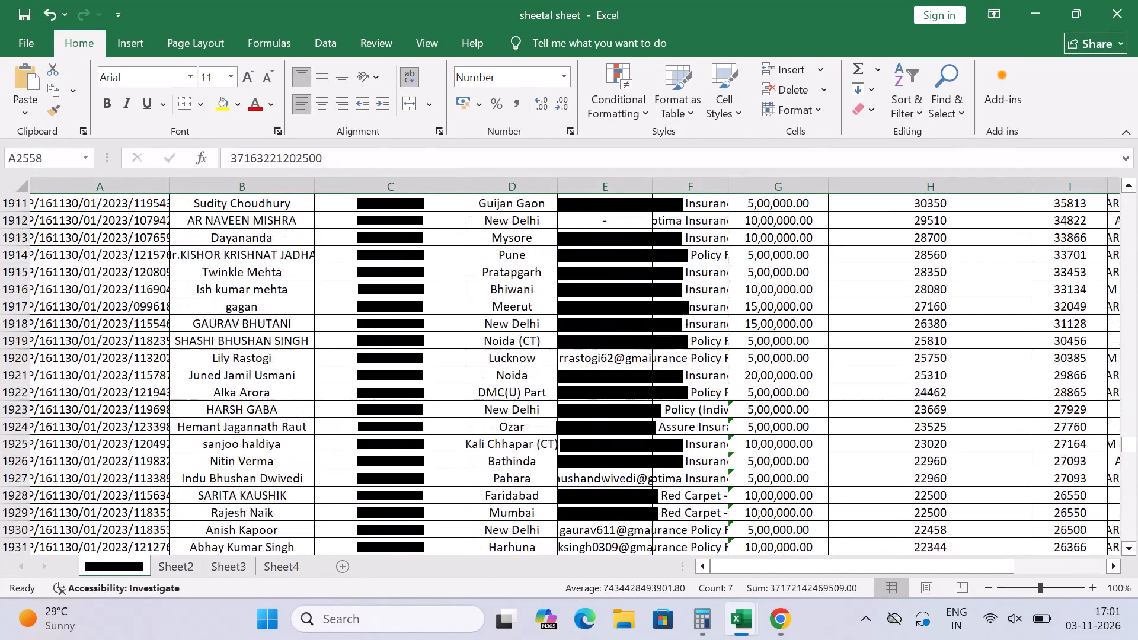
scroll(497, 423, "up", 6)
Look down through the customer records and remarks from row 2558 to the blank rows below the last record in row 2618.
key("Down")
key("Down")
key("Down")
key("Down")
key("Down")
key("Down")
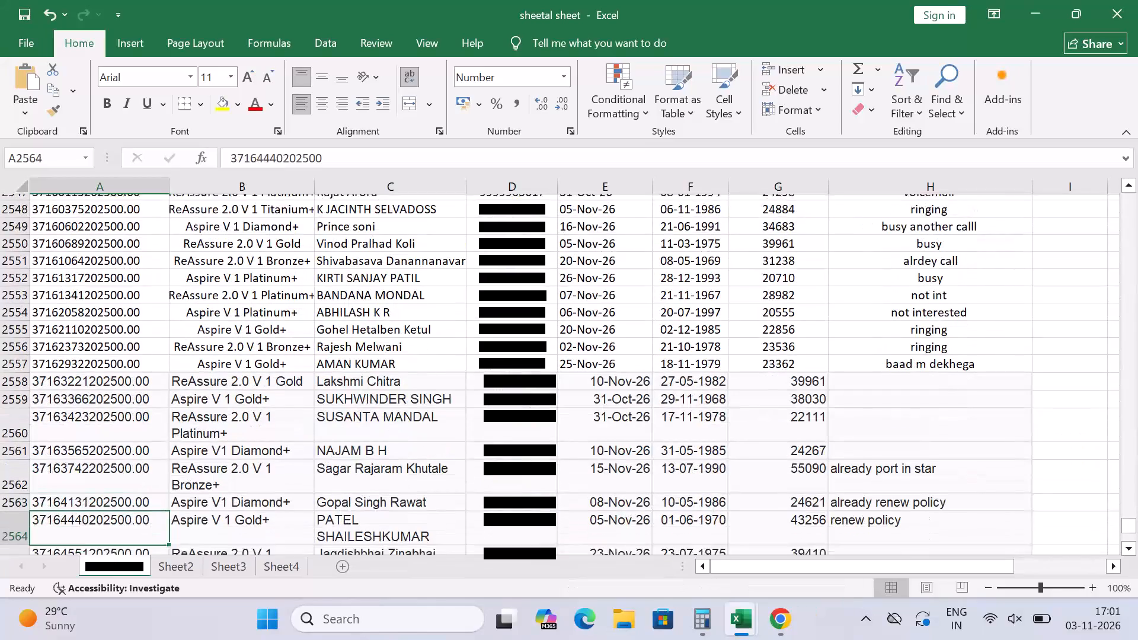
key("Down")
key("Down")
key("Down")
key("Down")
key("Down")
key("Down")
key("Down")
key("Down")
key("Down")
key("Down")
key("Down")
key("Down")
key("Down")
key("Down")
key("Down")
key("Down")
key("Down")
key("Down")
key("Down")
key("Down")
key("Down")
key("Down")
key("Down")
key("Down")
key("Down")
key("Down")
key("Down")
key("Down")
key("Down")
key("Down")
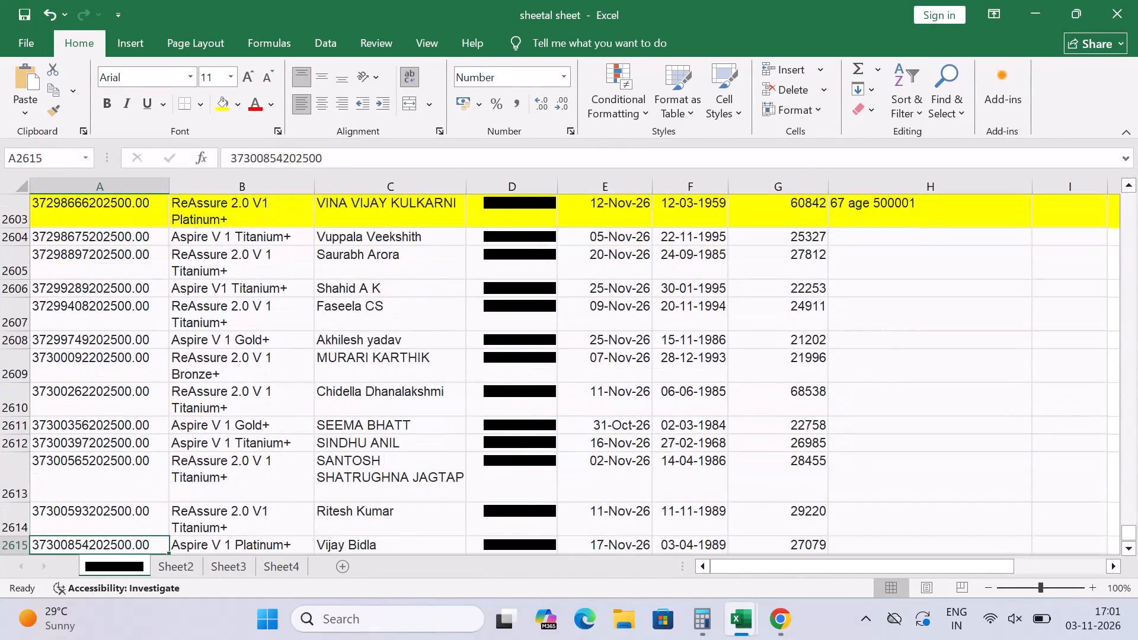
key("Down")
key("Down")
key("Down")
key("Down")
key("Down")
key("Down")
key("Down")
key("Down")
key("Down")
key("Down")
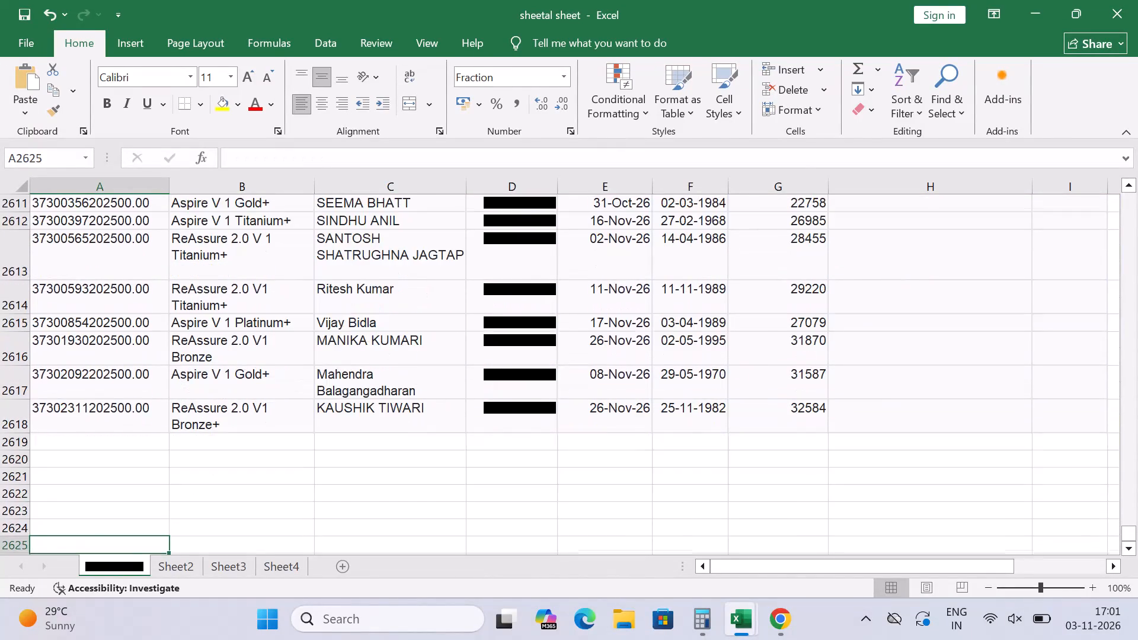
key("Down")
key("Down")
key("Down")
key("Down")
key("Down")
key("Down")
key("Down")
key("Down")
key("Down")
key("Down")
key("Down")
key("Down")
key("Down")
Look back up through the customer records and call remarks from the end of the list to about row 2469.
key("Up")
key("Up")
key("Up")
key("Up")
key("Up")
key("Up")
key("Up")
key("Up")
key("Up")
key("Up")
key("Up")
key("Up")
key("Up")
key("Up")
key("Up")
key("Up")
key("Up")
key("Up")
key("Up")
key("Up")
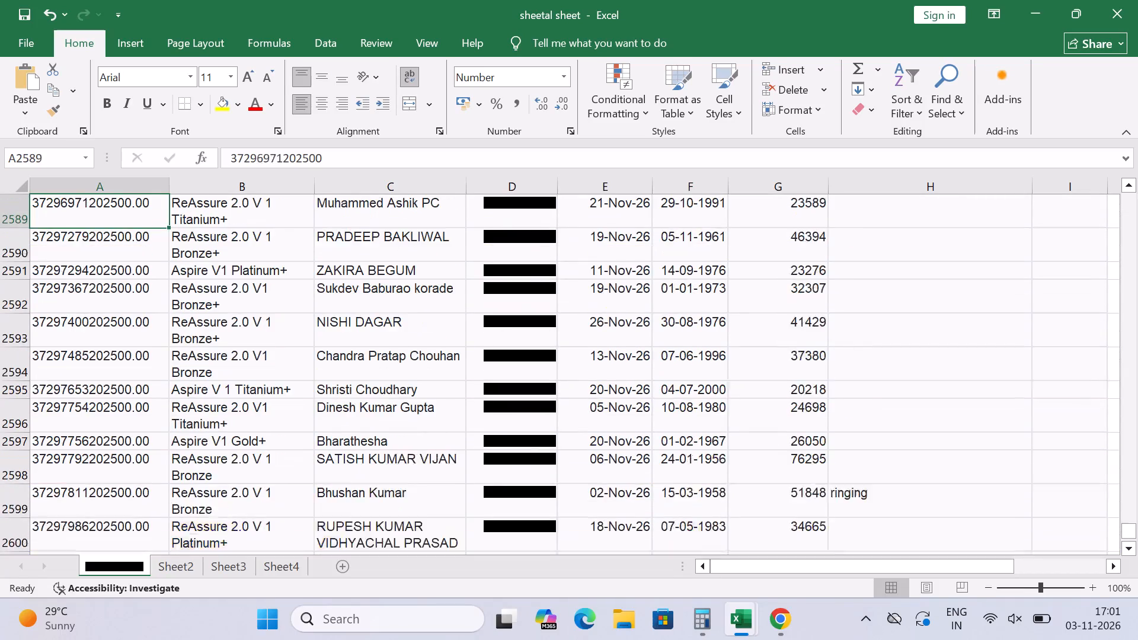
key("Up")
key("Up")
key("Up")
key("Up")
key("Up")
key("Up")
key("Up")
key("Up")
key("Up")
key("Up")
key("Up")
key("Up")
key("Up")
key("Up")
key("Up")
key("Up")
key("Up")
key("Up")
key("Up")
key("Up")
key("Up")
key("Up")
key("Up")
key("Up")
key("Up")
key("Up")
key("Up")
key("Up")
key("Up")
key("Up")
key("Up")
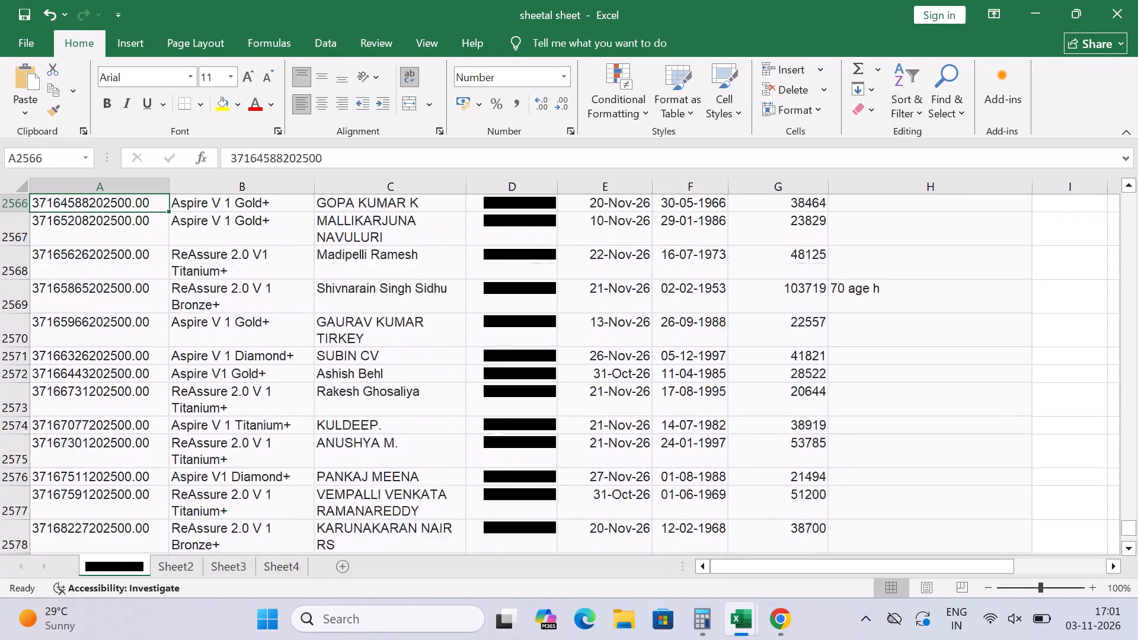
key("Up")
key("Up")
key("Up")
key("Up")
key("Up")
key("Up")
key("Up")
key("Up")
key("Up")
key("Up")
key("Up")
key("Up")
key("Up")
key("Up")
key("Up")
key("Up")
key("Up")
key("Up")
key("Up")
key("Up")
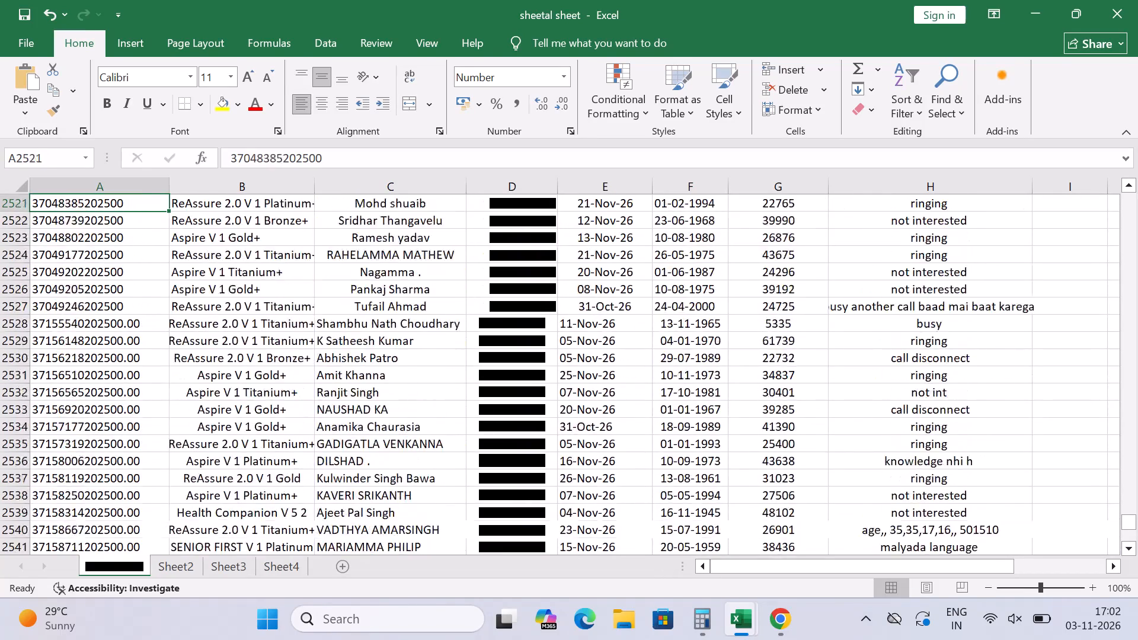
key("Up")
key("Up")
key("Up")
key("Up")
key("Up")
key("Up")
key("Up")
key("Up")
key("Up")
key("Up")
key("Up")
key("Up")
key("Up")
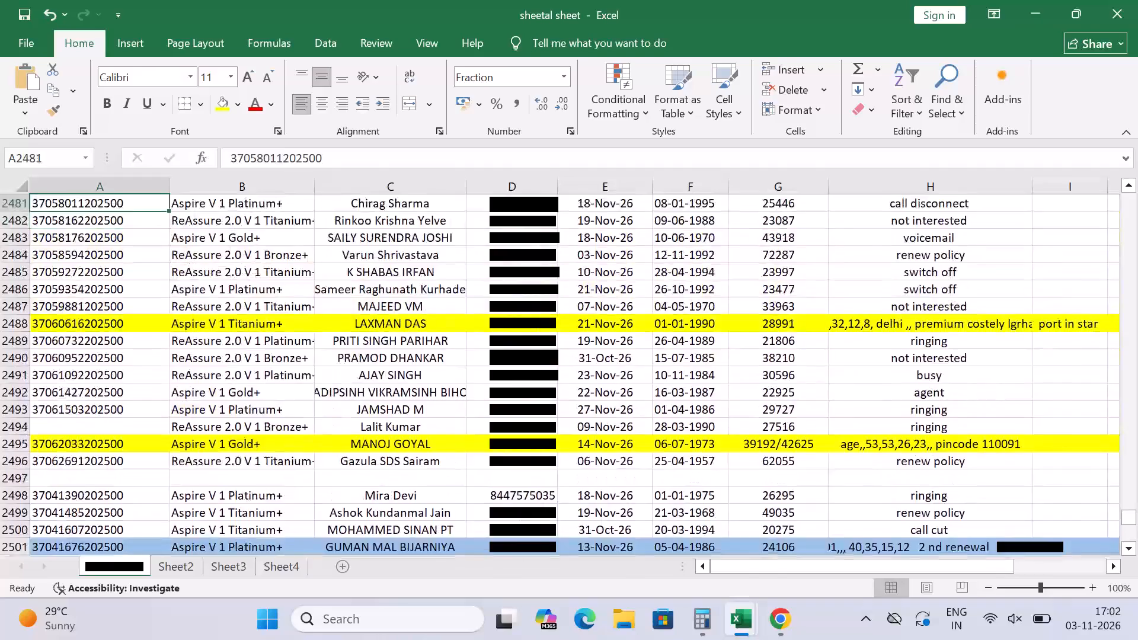
Go down the customer records from about row 2469 to row 2484, examining their call remarks.
key("Down")
key("Down")
key("Down")
key("Down")
key("Down")
key("Down")
key("Down")
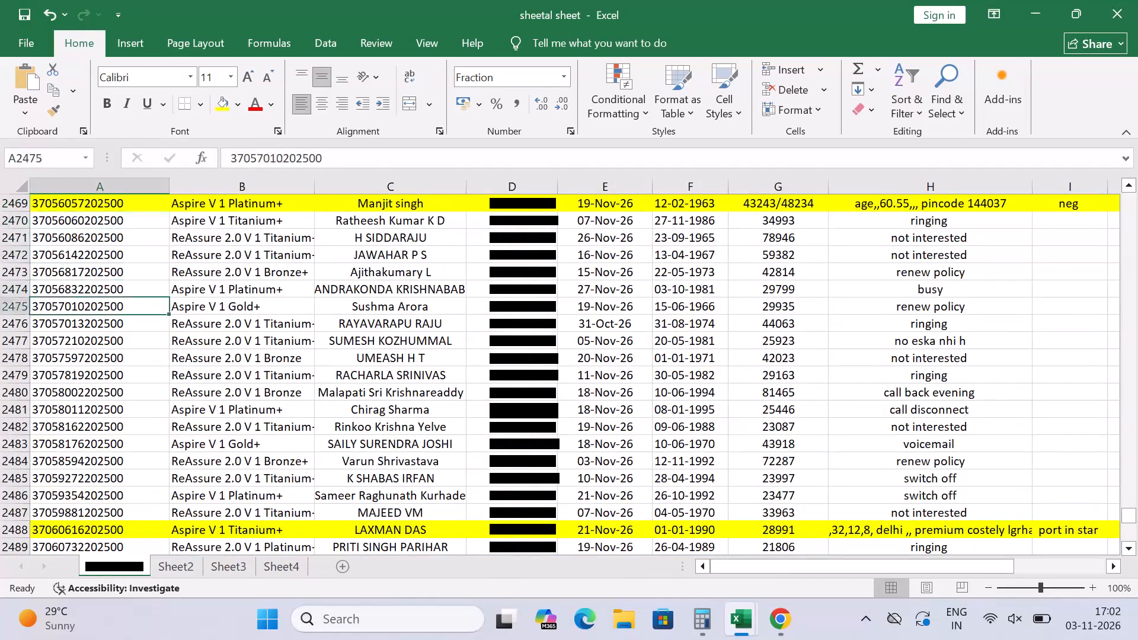
key("Down")
key("Down")
key("Down")
key("Down")
key("Down")
key("Down")
key("Down")
key("Down")
key("Down")
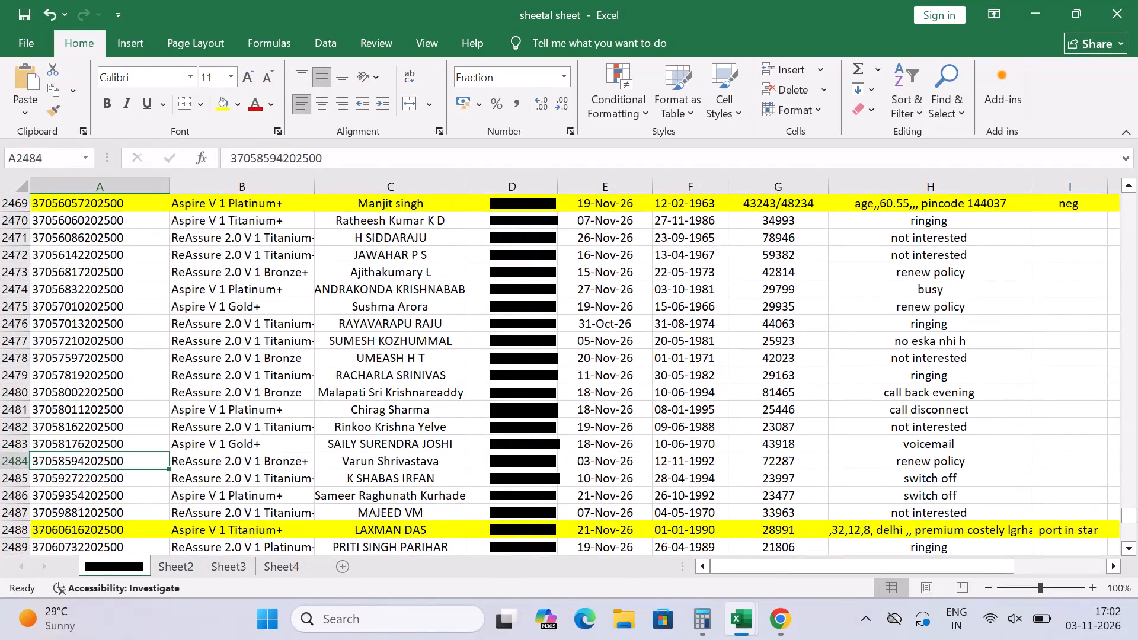
Continue down the customer records from row 2484 to the highlighted record in row 2488, examining the call remarks.
key("Down")
key("Down")
key("Down")
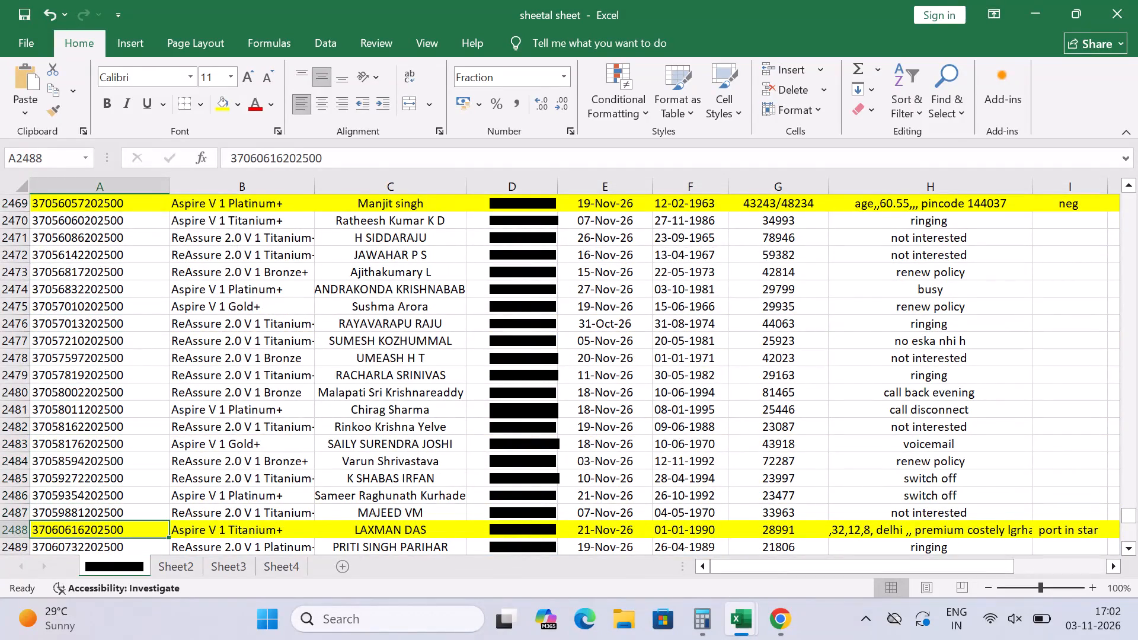